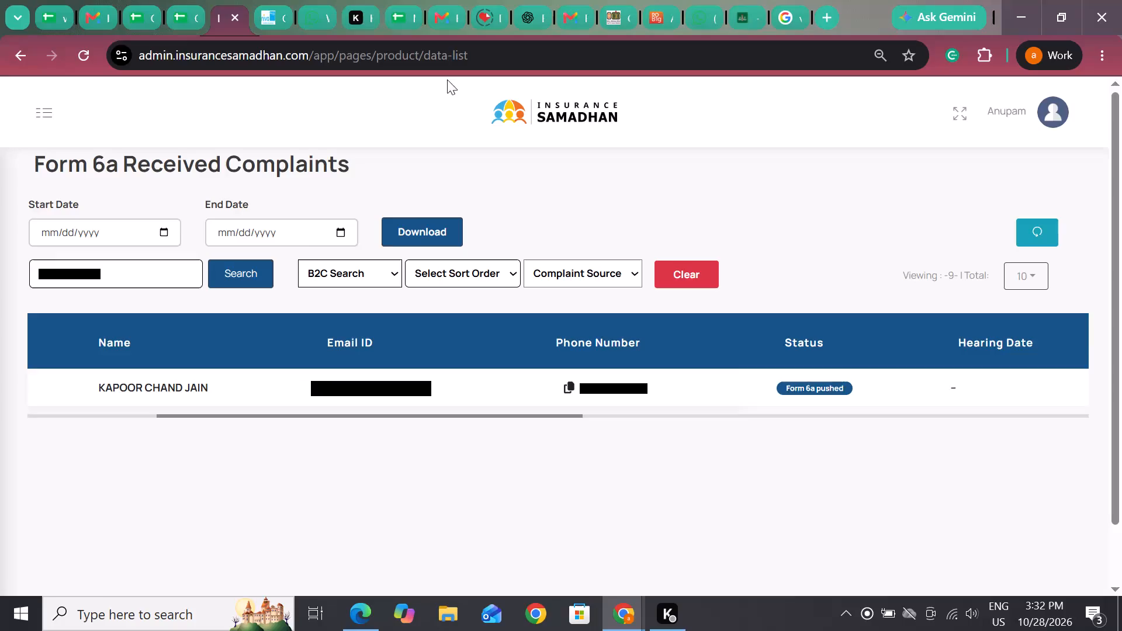
Review the listed Niva Bupa complaint's communication log, then close it.
scroll(326, 389, "left", 1)
left_click(420, 384)
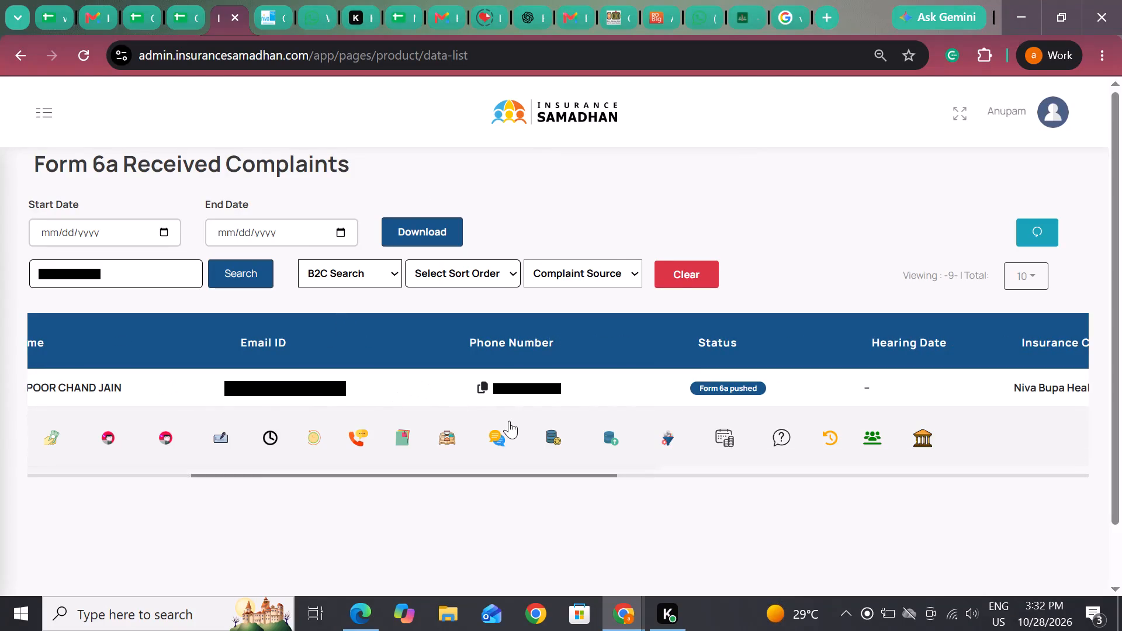
left_click(501, 432)
scroll(501, 432, "left", 1)
scroll(441, 389, "down", 1)
scroll(440, 389, "left", 1)
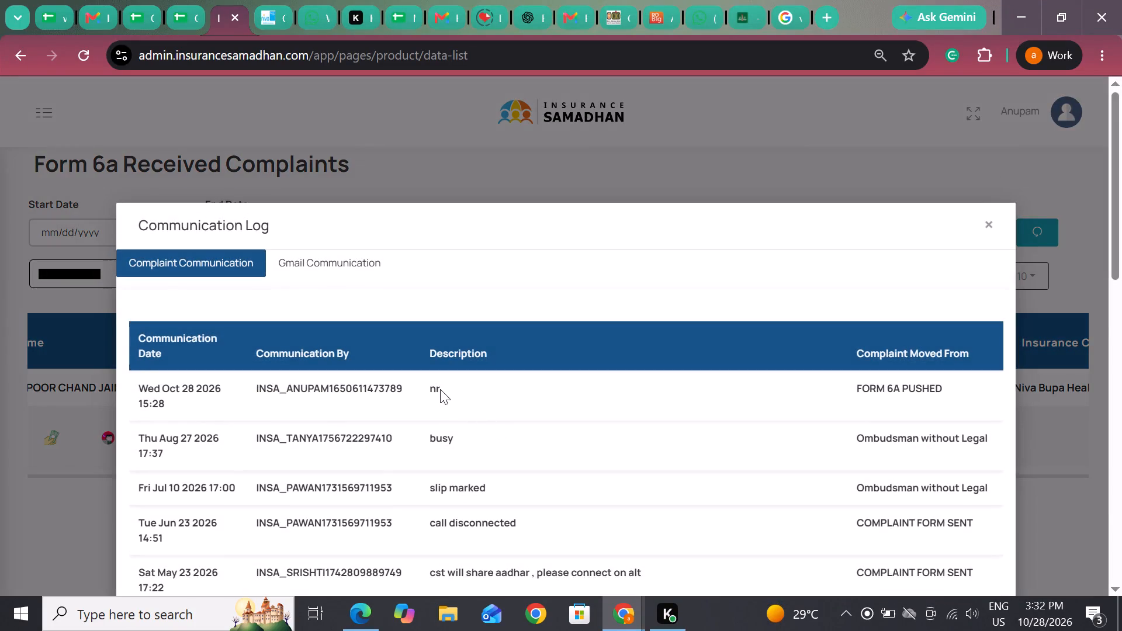
scroll(440, 389, "left", 1)
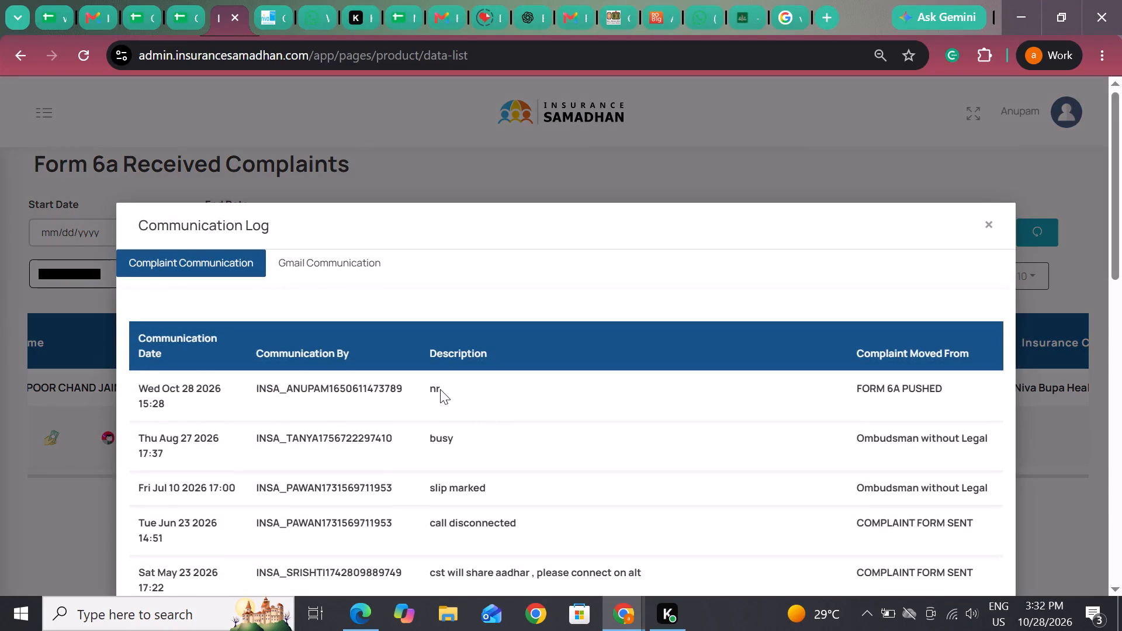
left_click(220, 156)
Copy the value of cell J520 from the "6A pushed september" sheet in the "worksheet ombudsman 2026" spreadsheet.
left_click(68, 20)
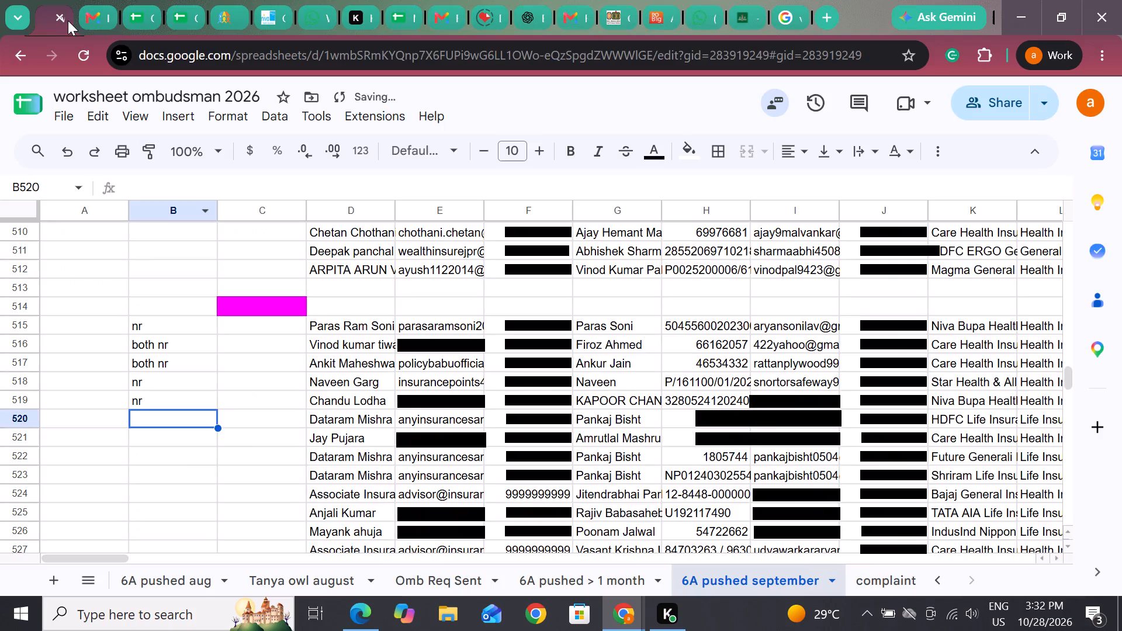
left_click(417, 401)
left_click(537, 421)
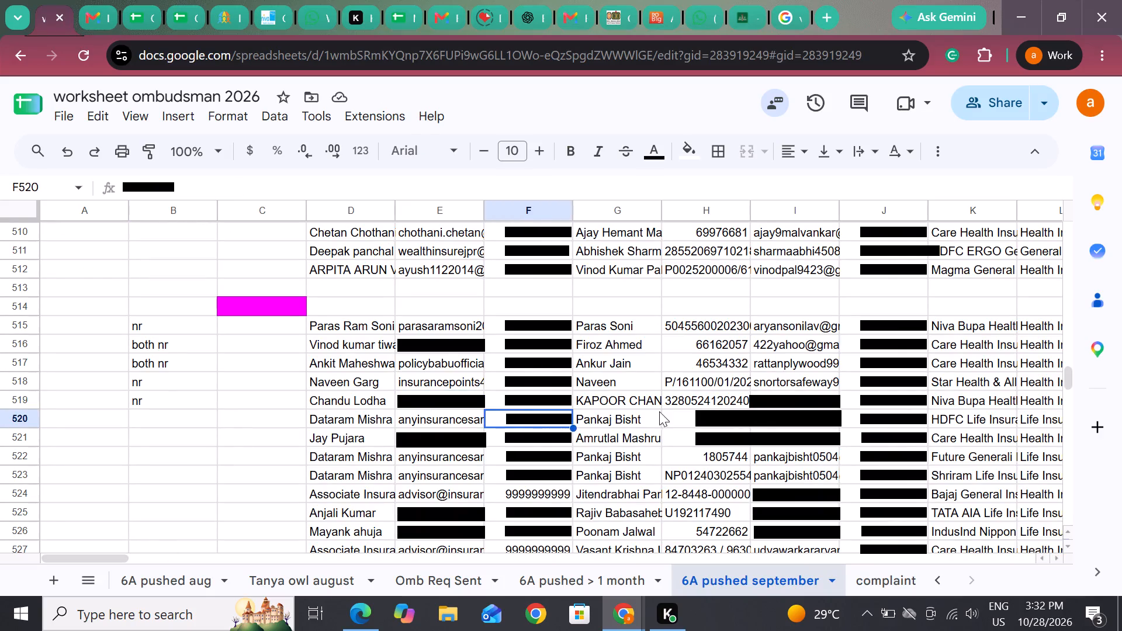
left_click(679, 411)
left_click(831, 411)
left_click(868, 414)
key("ctrl+c")
key("ctrl+c")
key("ctrl+c")
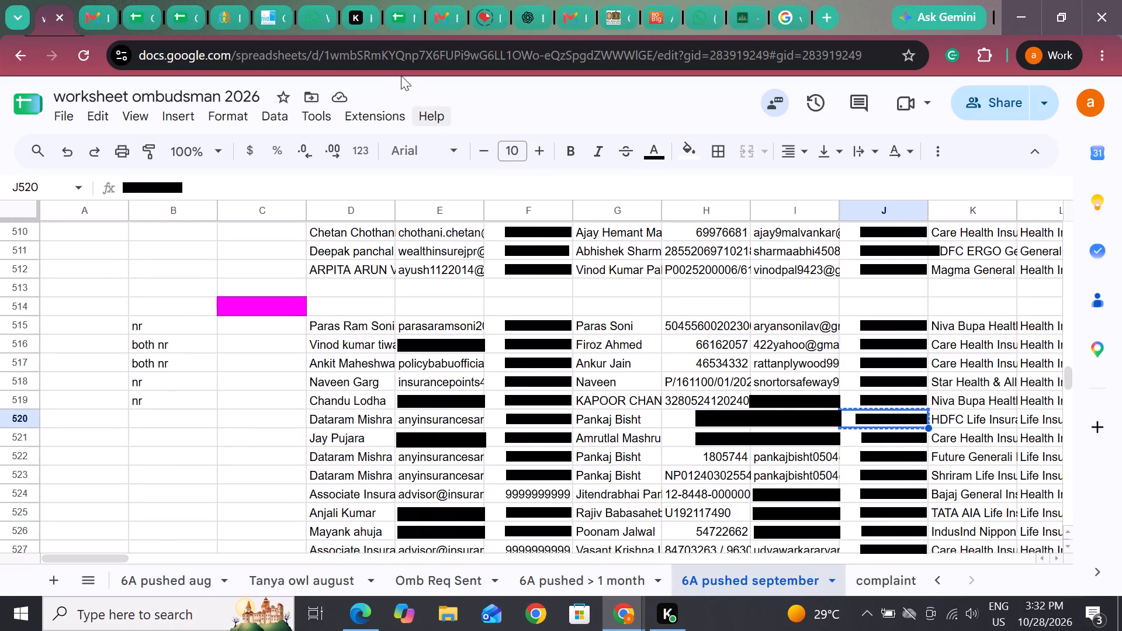
Return to the Form 6a Received Complaints page and recheck the listed complaint's communication log.
left_click(238, 8)
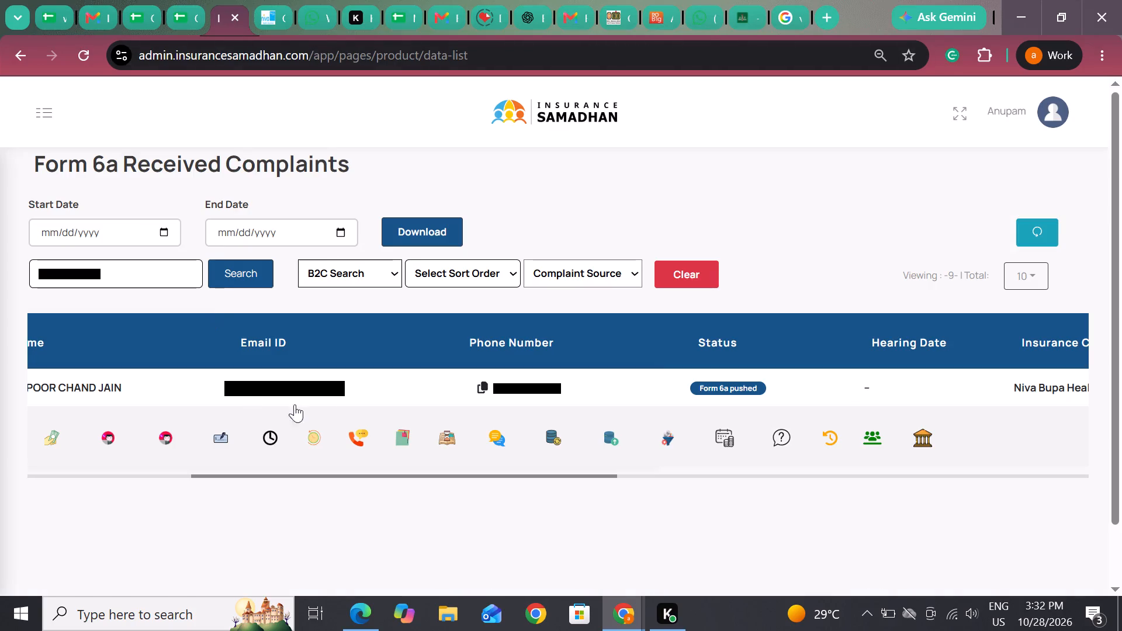
left_click(475, 441)
left_click(496, 436)
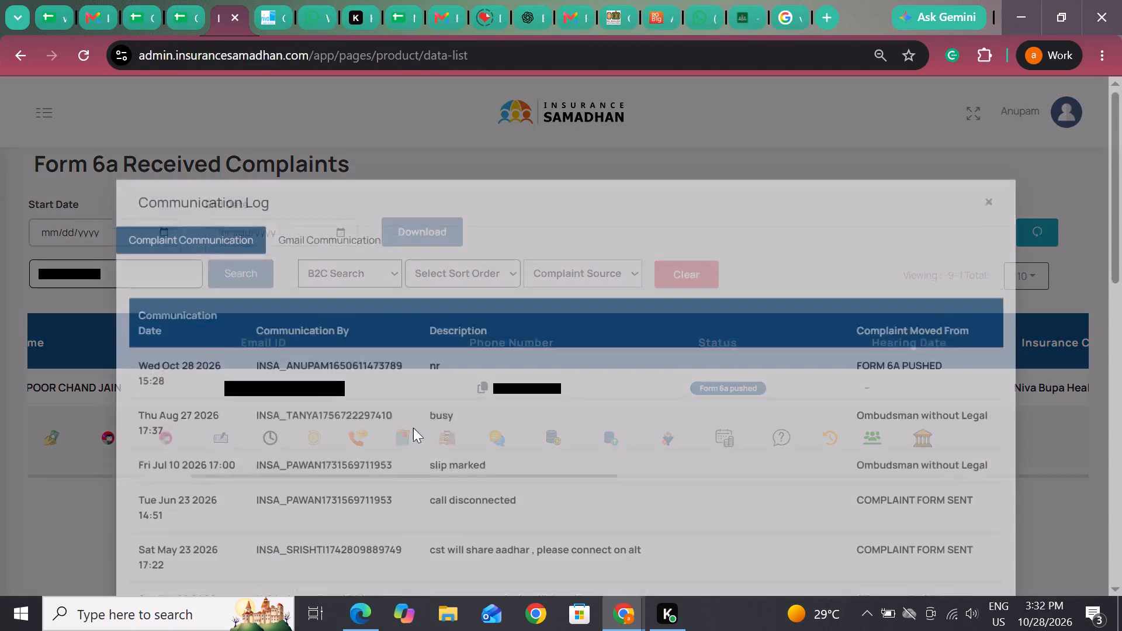
scroll(312, 401, "up", 5)
left_click(244, 117)
Select the existing search term on the Form 6a Received Complaints page for replacement.
double_click(136, 290, "ctrl")
double_click(134, 277, "ctrl")
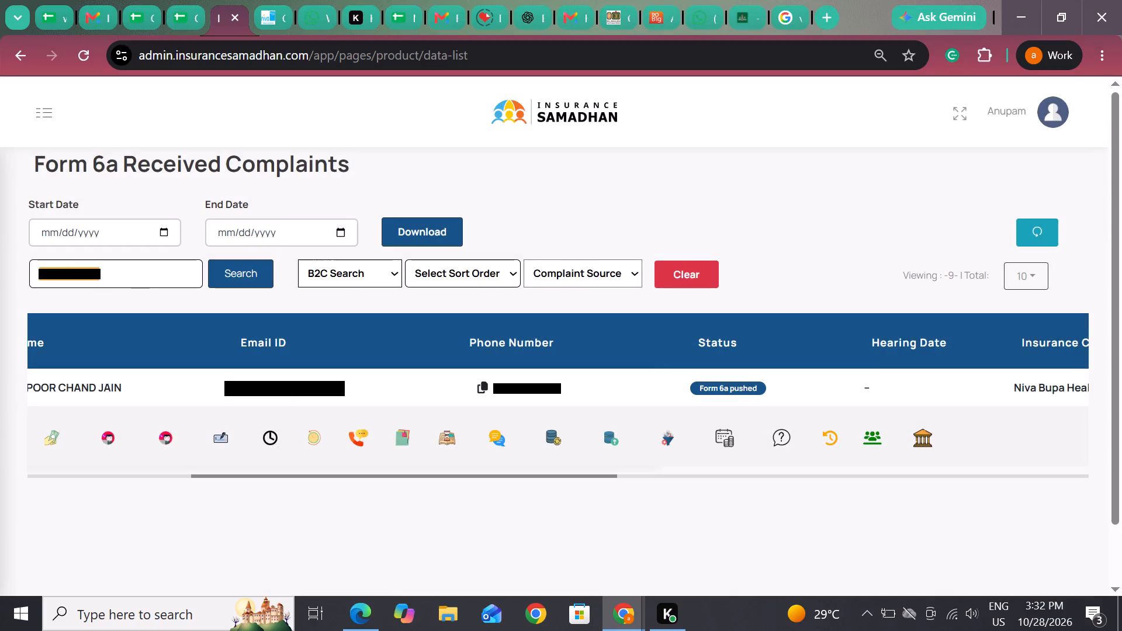
Search the Form 6a received complaints for the copied entry and copy the phone number of the HDFC Life Insurance complaint.
key("ctrl+v")
left_click(257, 272, "ctrl")
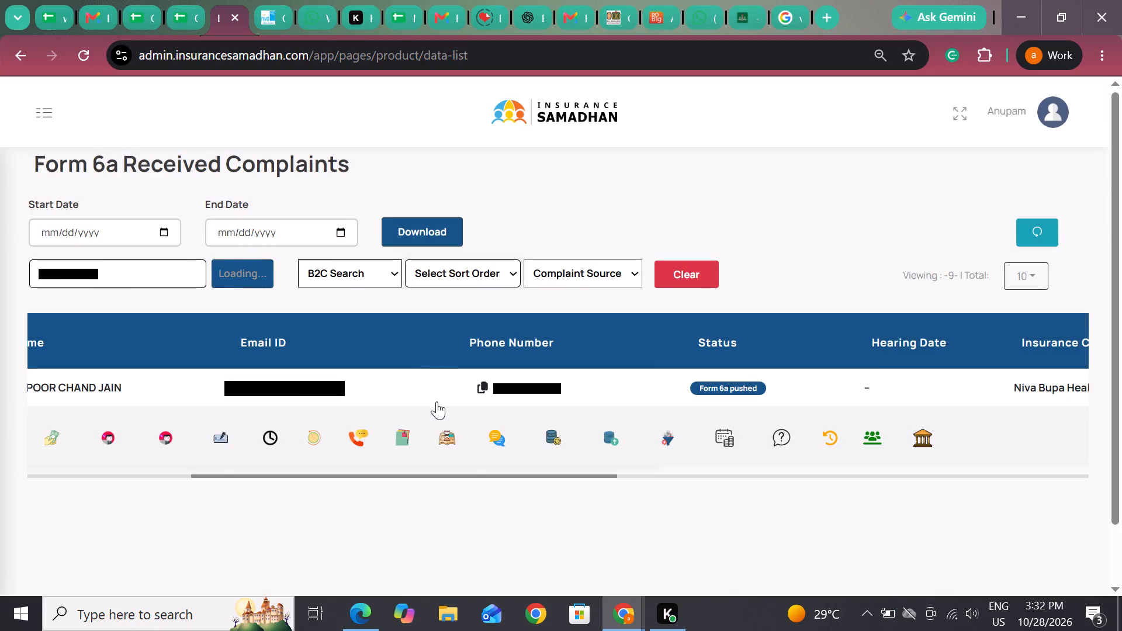
scroll(363, 380, "left", 1)
scroll(434, 390, "left", 1)
left_click(437, 386)
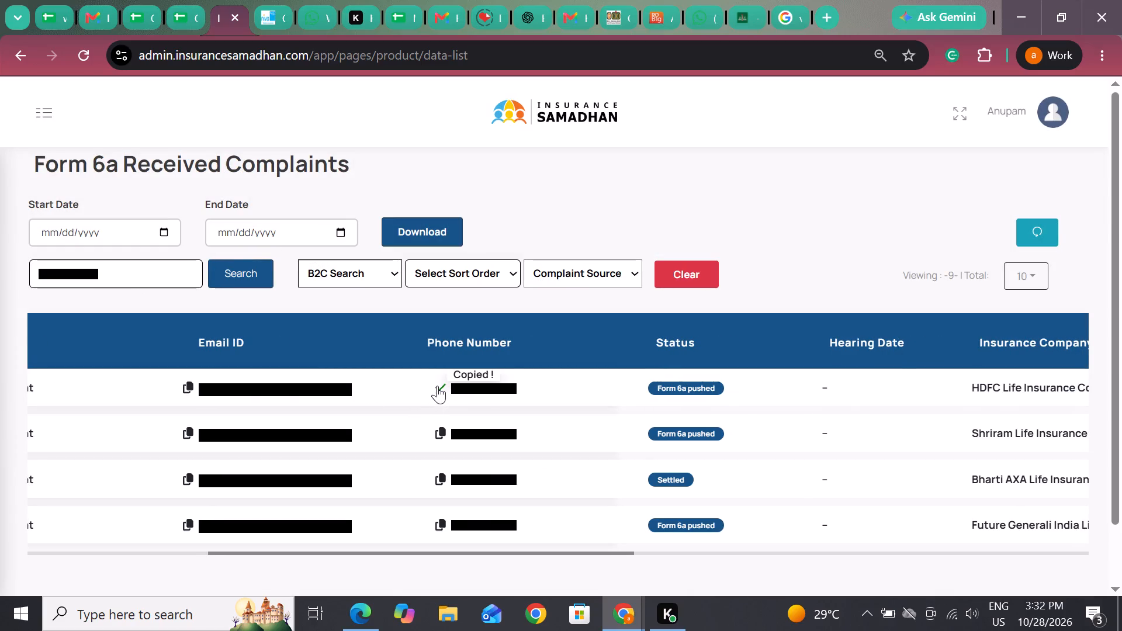
scroll(595, 77, "left", 1)
Switch to the Smartflo dialer, replace the destination number with the copied phone number and place the call.
left_click(659, 22)
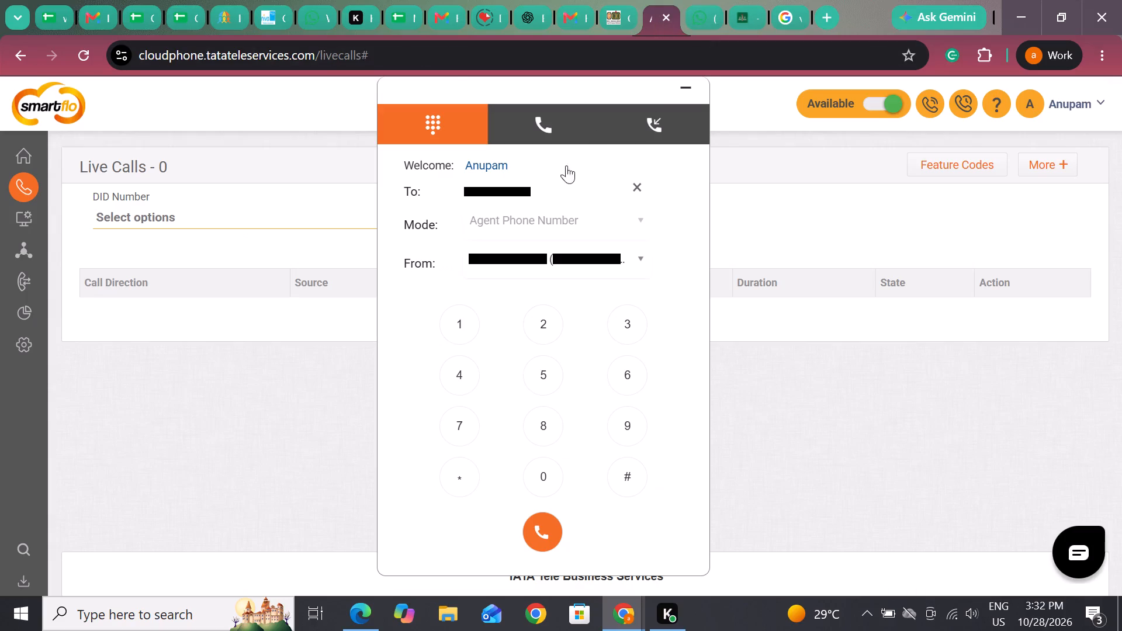
double_click(557, 189, "ctrl")
key("ctrl+v")
left_click(545, 518)
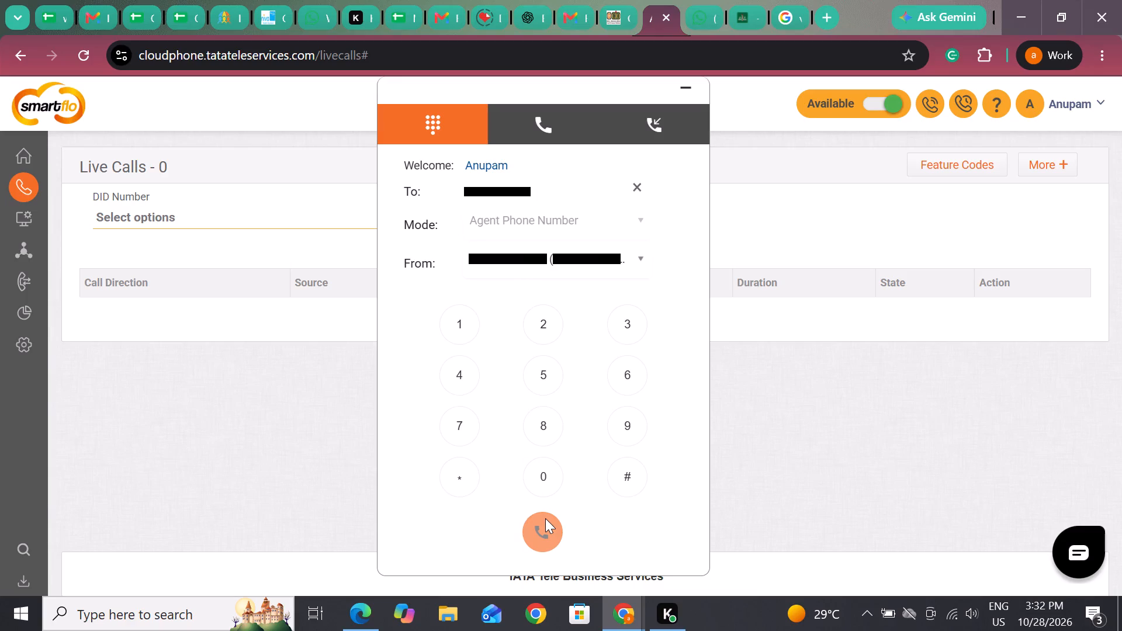
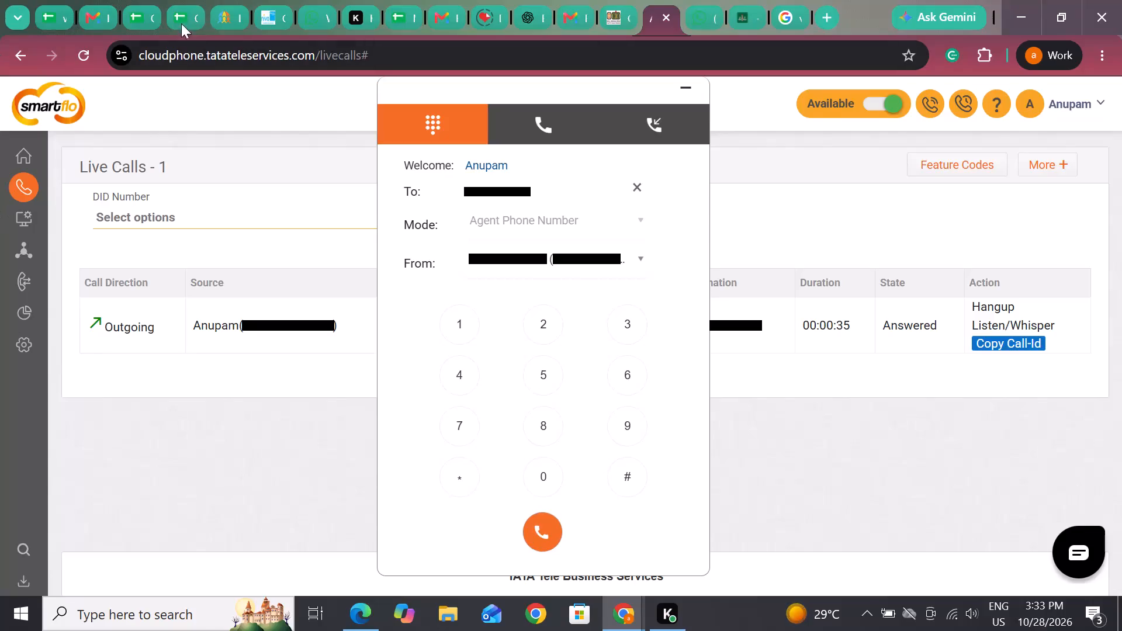
Switch to the Insurance Samadhan admin portal, open the HDFC Life Insurance complaint's details and copy the customer's phone number.
left_click(237, 30)
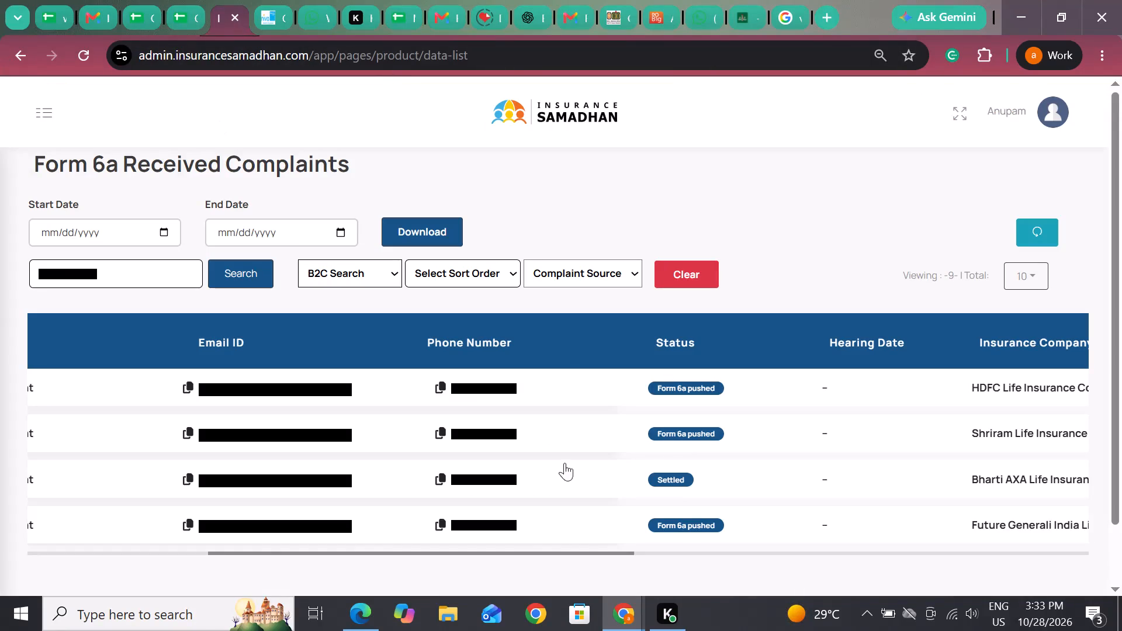
scroll(479, 406, "right", 1)
left_click(209, 389)
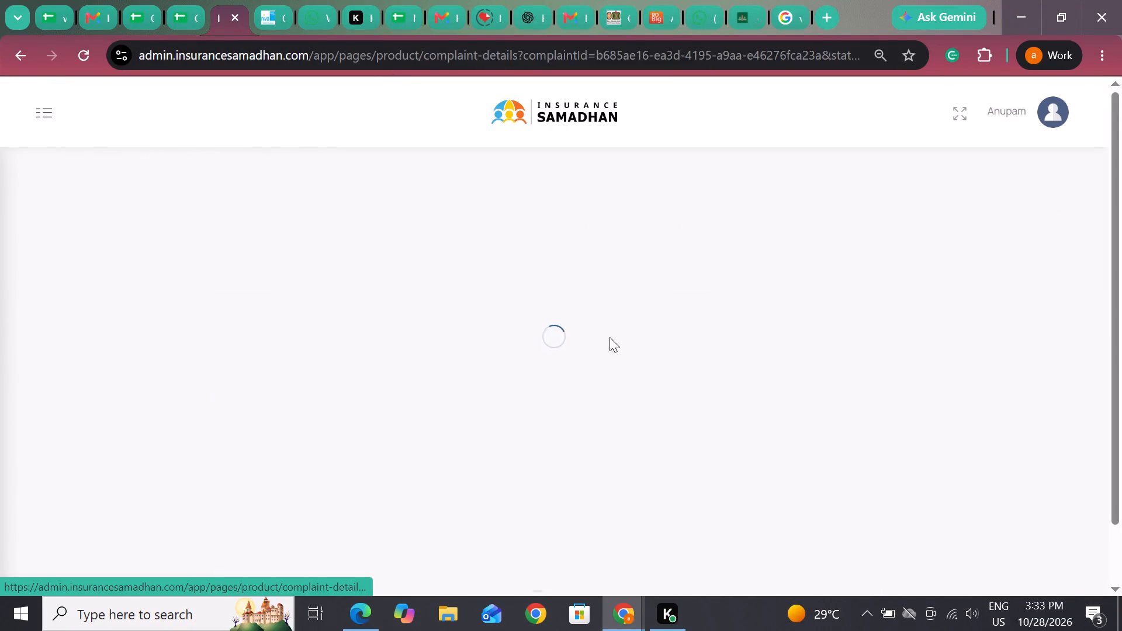
left_click_drag(793, 421, 691, 468)
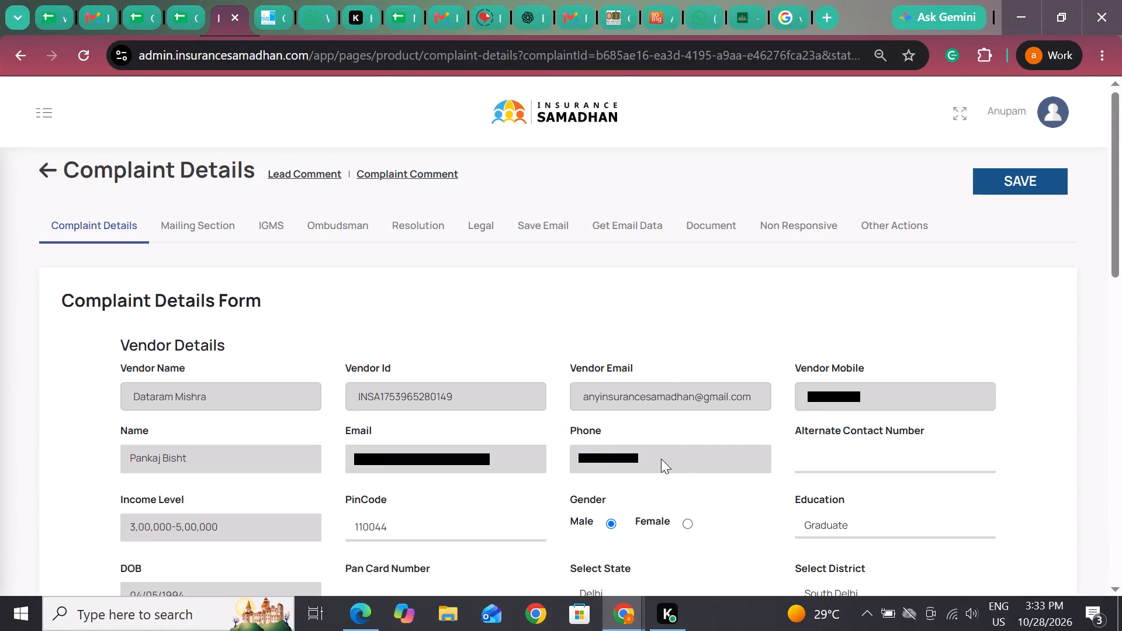
left_click_drag(665, 455, 525, 468)
key("ctrl+c")
key("ctrl+c")
Switch to the Smartflo dialer, replace the destination number with the copied phone number and place the call again.
left_click(658, 9)
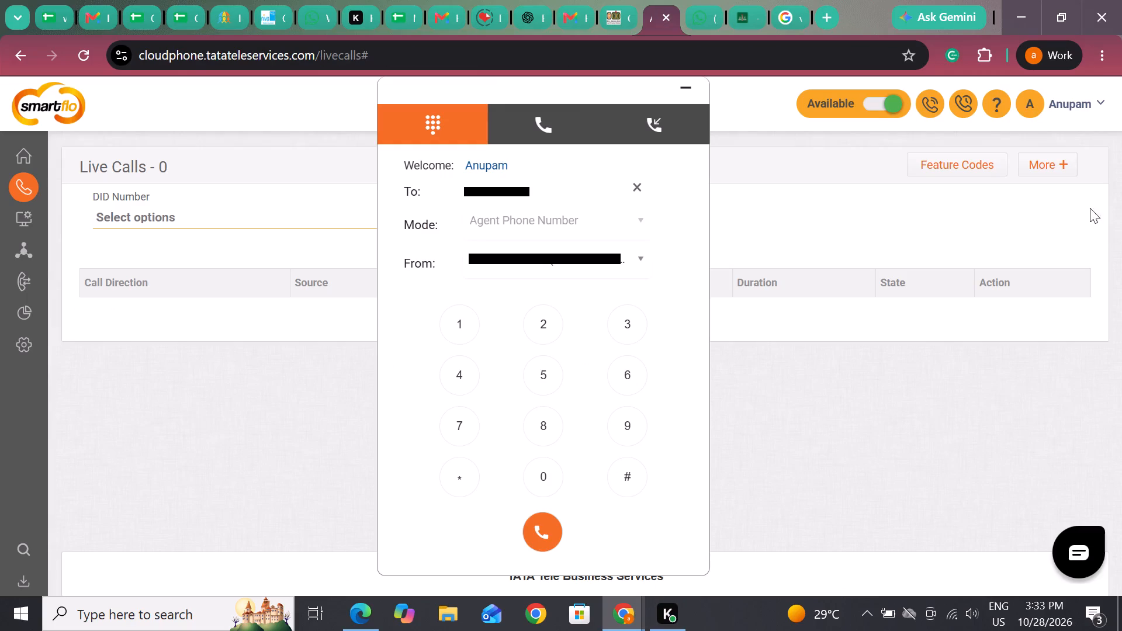
left_click(1024, 150)
left_click(1042, 159)
left_click(1042, 159)
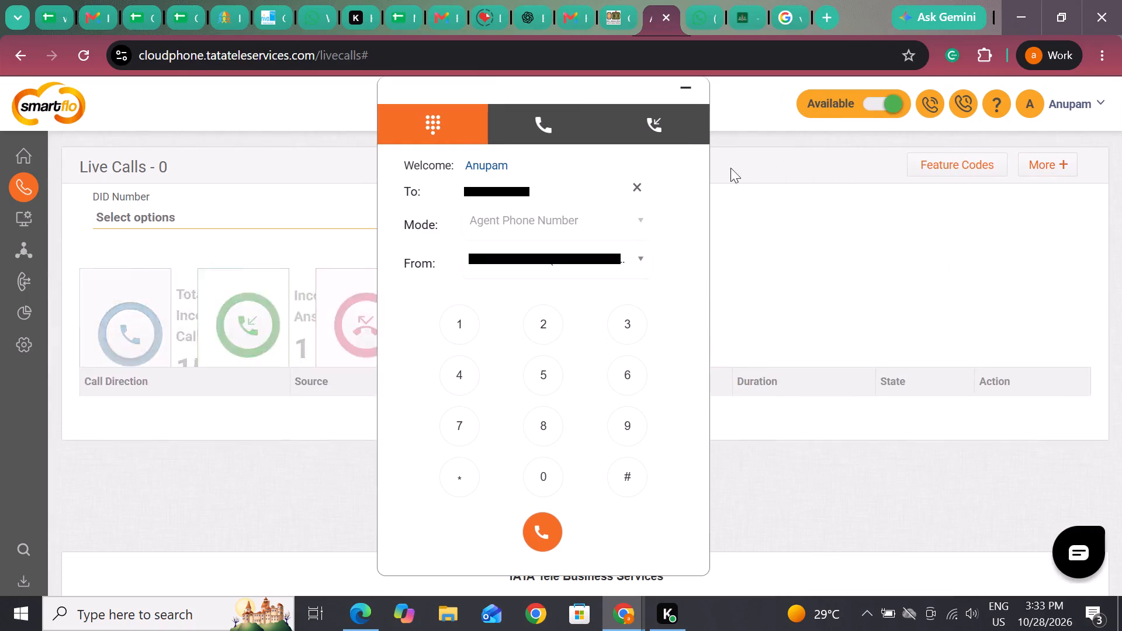
double_click(534, 189, "ctrl")
key("ctrl+v")
left_click(534, 546)
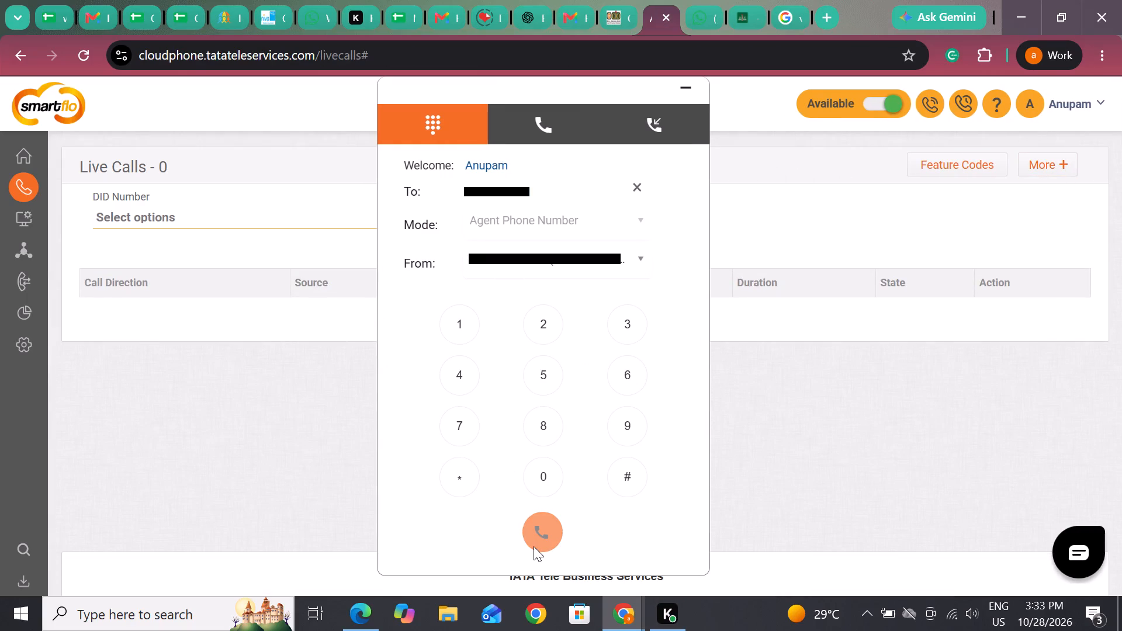
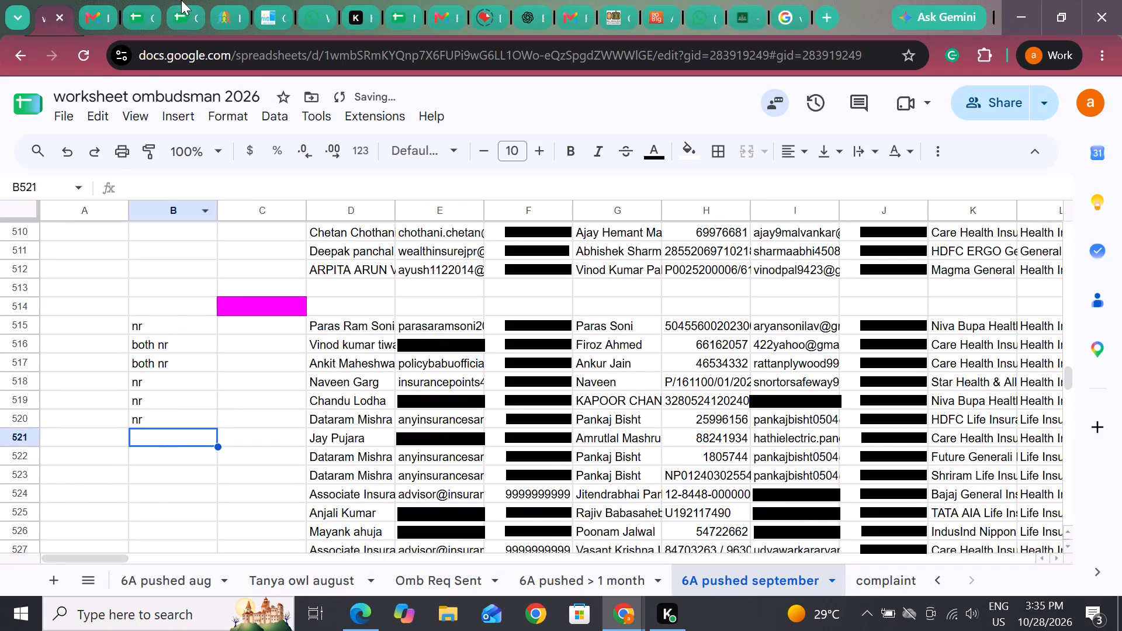
Switch to the Insurance Samadhan admin portal and send the Non-Responsive Reminder mail from the open complaint's other actions.
left_click(209, 21)
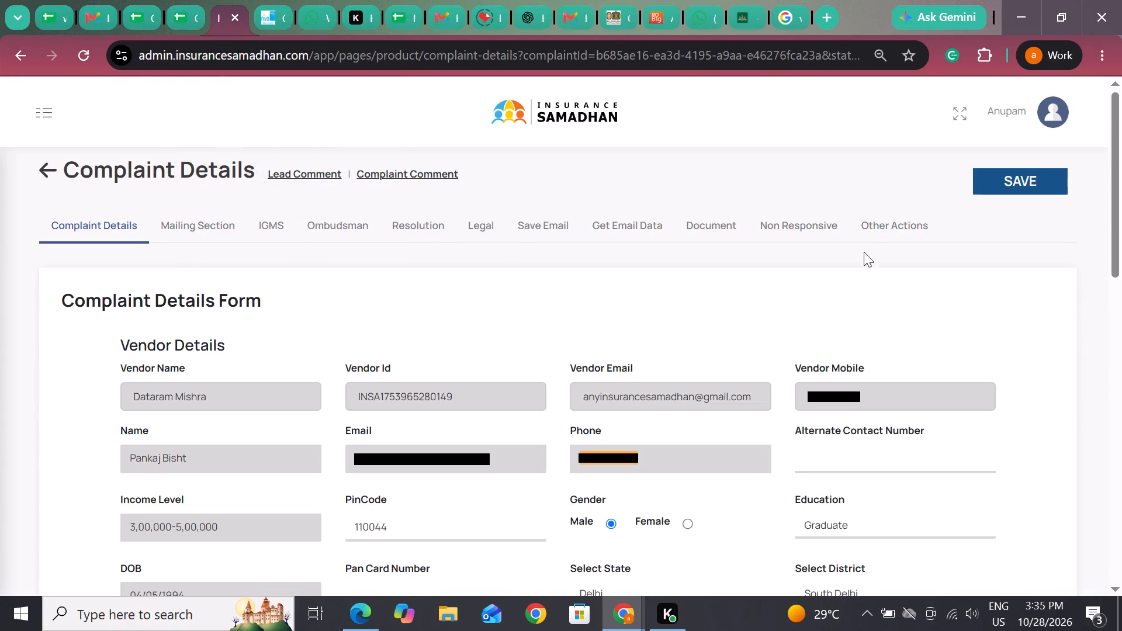
left_click(896, 207)
left_click(894, 221)
scroll(587, 231, "down", 8)
scroll(189, 261, "down", 6)
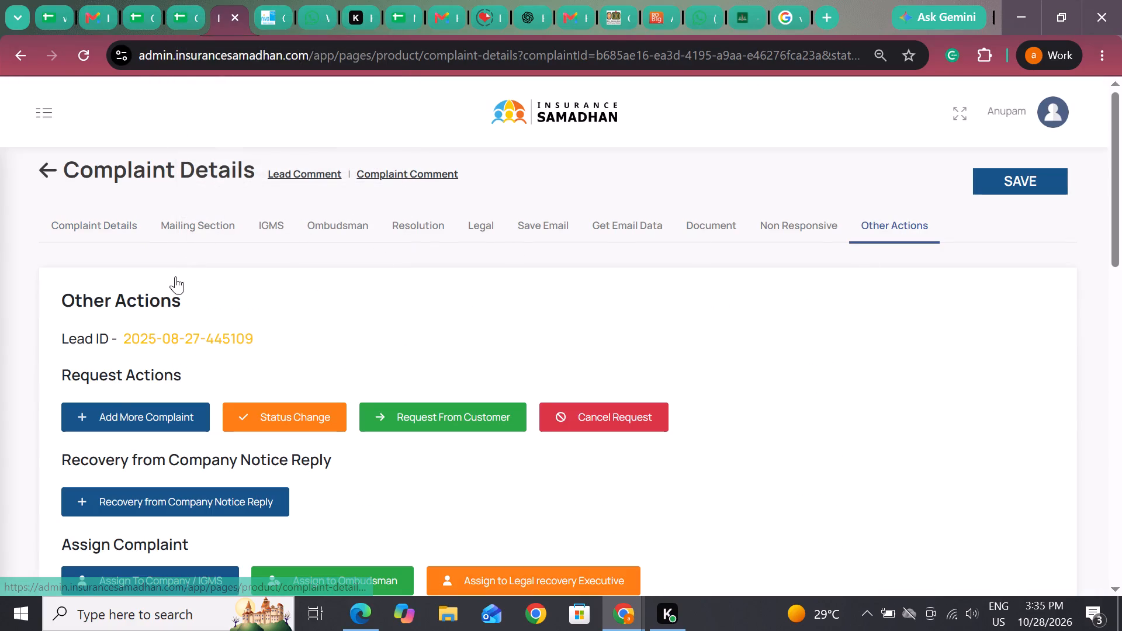
scroll(179, 227, "down", 2)
scroll(84, 203, "up", 1)
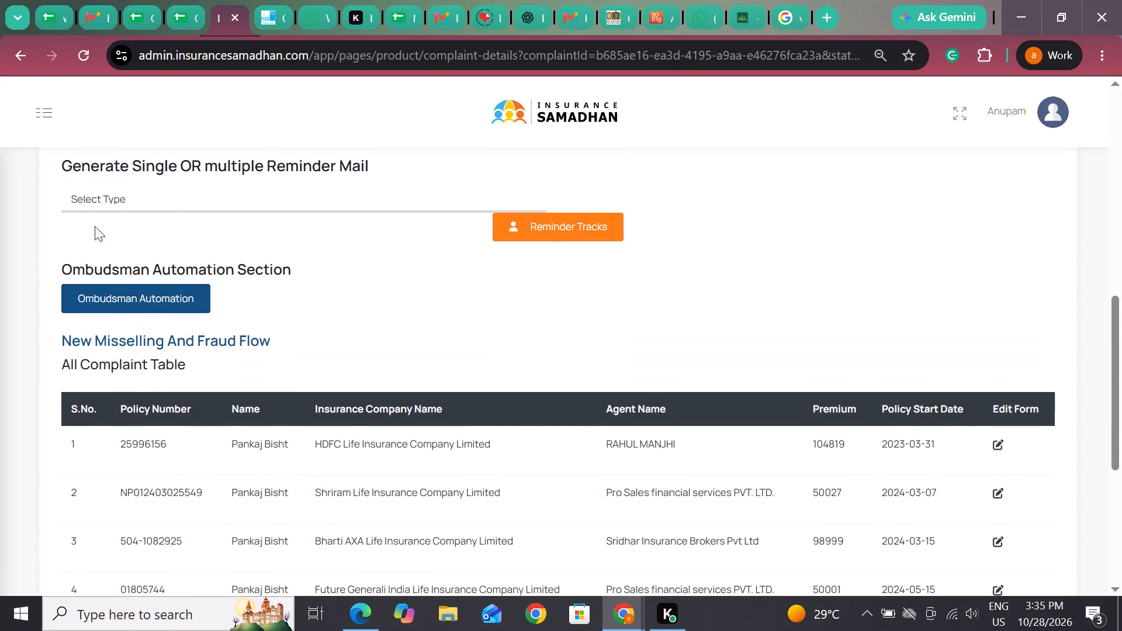
left_click(98, 204)
left_click(92, 246)
scroll(195, 249, "down", 4)
left_click(180, 283)
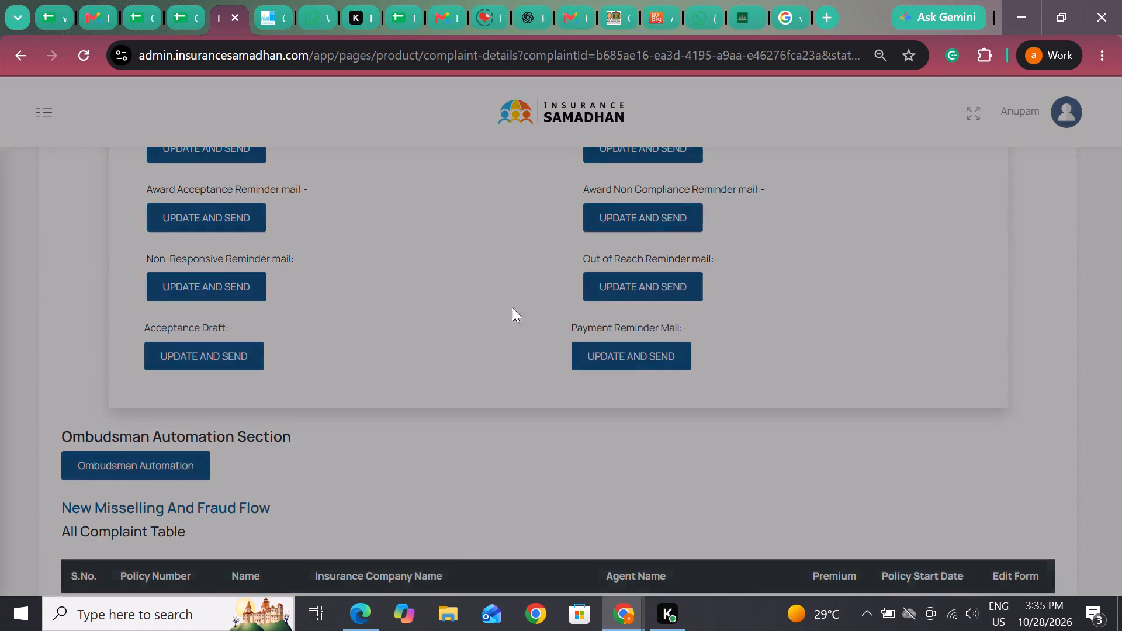
scroll(596, 443, "down", 9)
left_click(601, 550)
left_click(633, 158)
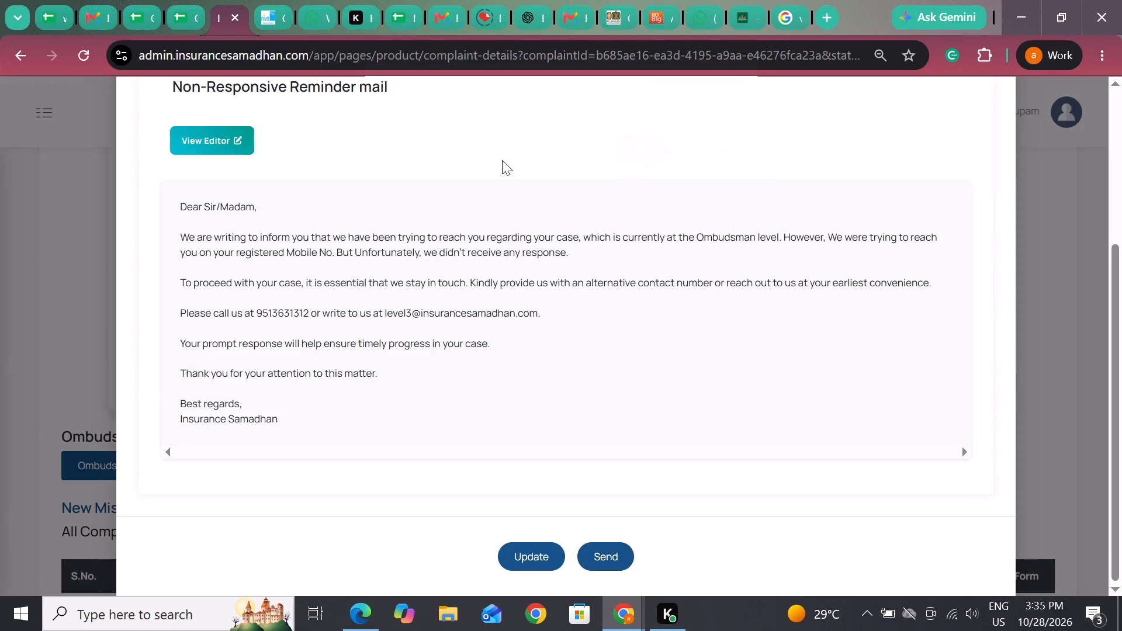
Return to the "6A pushed september" worksheet and look through the rows below row 520 for the next complaint.
left_click(67, 32)
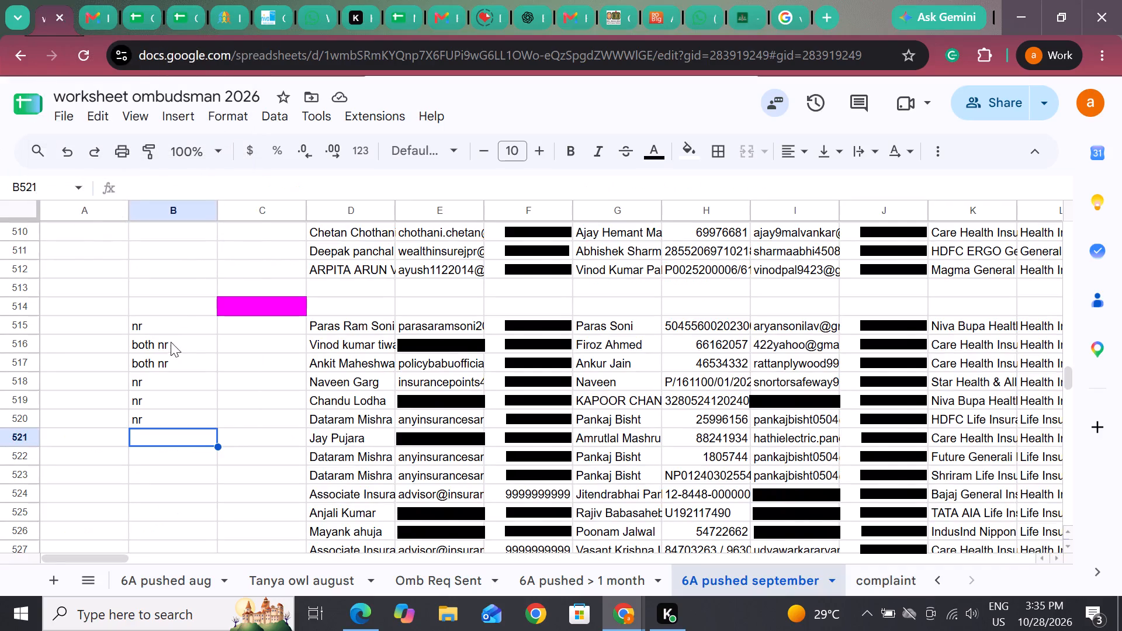
left_click(167, 368)
scroll(164, 339, "down", 2)
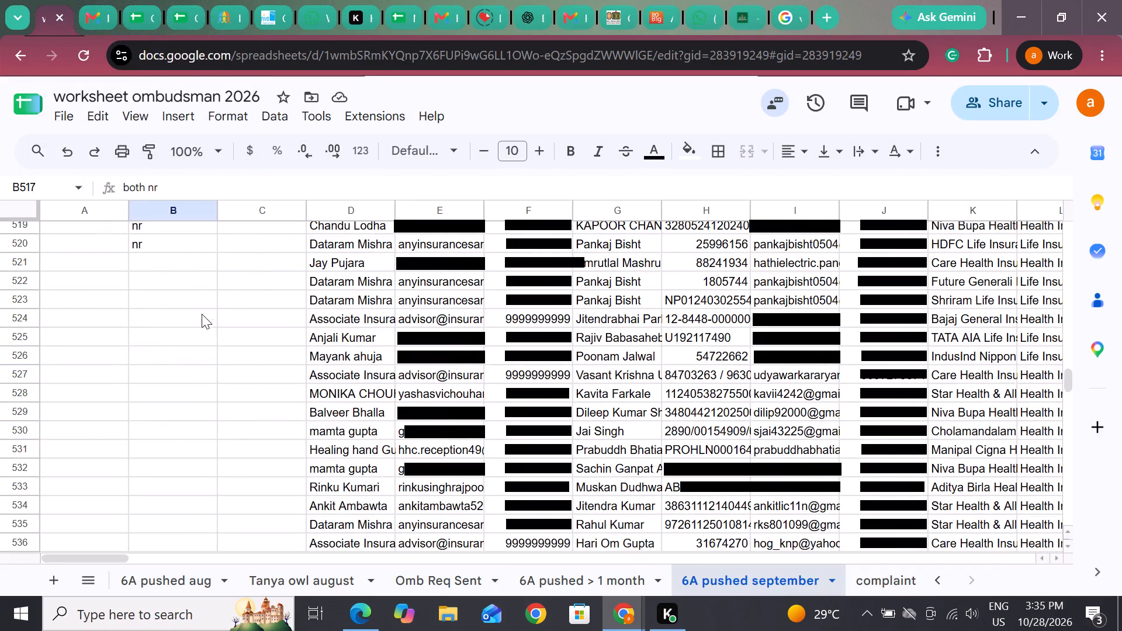
In the 6A pushed september sheet of worksheet ombudsman 2026, enter "nr" in column B for rows 523 and 522.
left_click(213, 286)
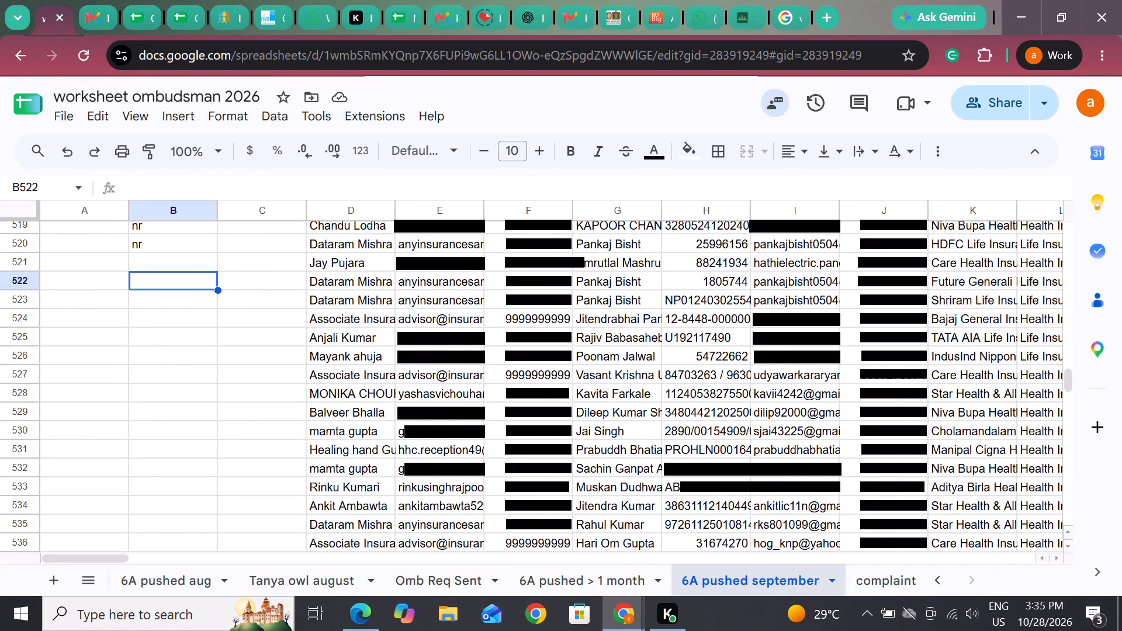
left_click(190, 298)
type("nr")
left_click(188, 286)
type("nr")
left_click(188, 278)
Copy the customer's phone number from column J of row 521, the Care Health Insurance case.
left_click(192, 264)
left_click(374, 269)
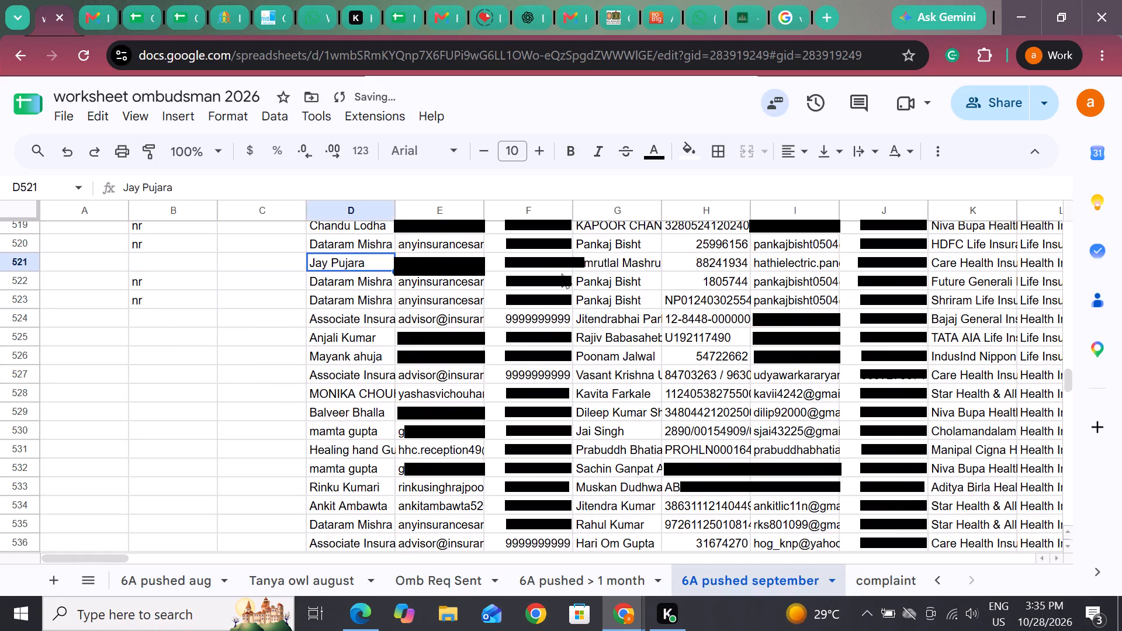
left_click(562, 273)
left_click(646, 271)
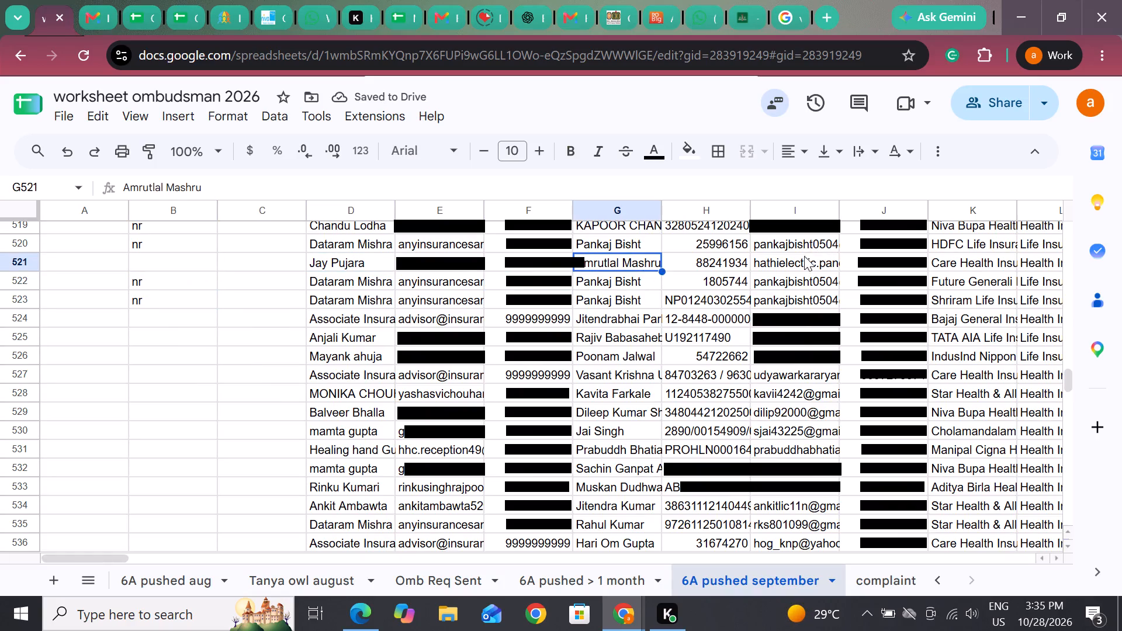
left_click(804, 262)
left_click(858, 262)
key("ctrl+c")
key("ctrl+c")
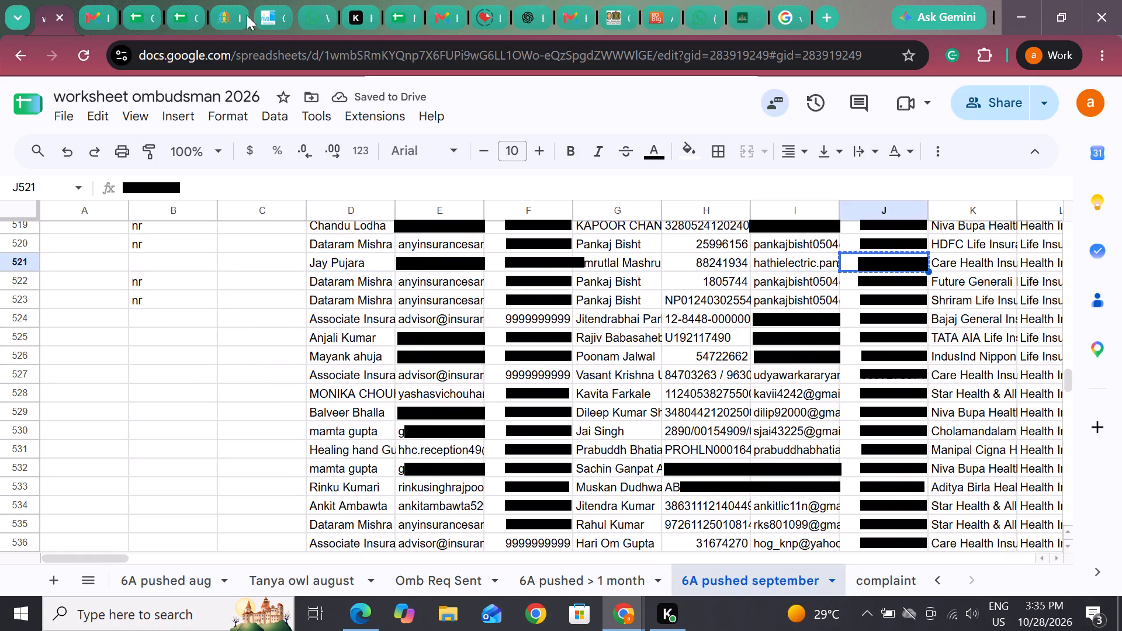
Switch to the Insurance Samadhan admin portal, return to Form 6a Received Complaints and search by the copied phone number.
left_click(223, 24)
scroll(53, 271, "up", 10)
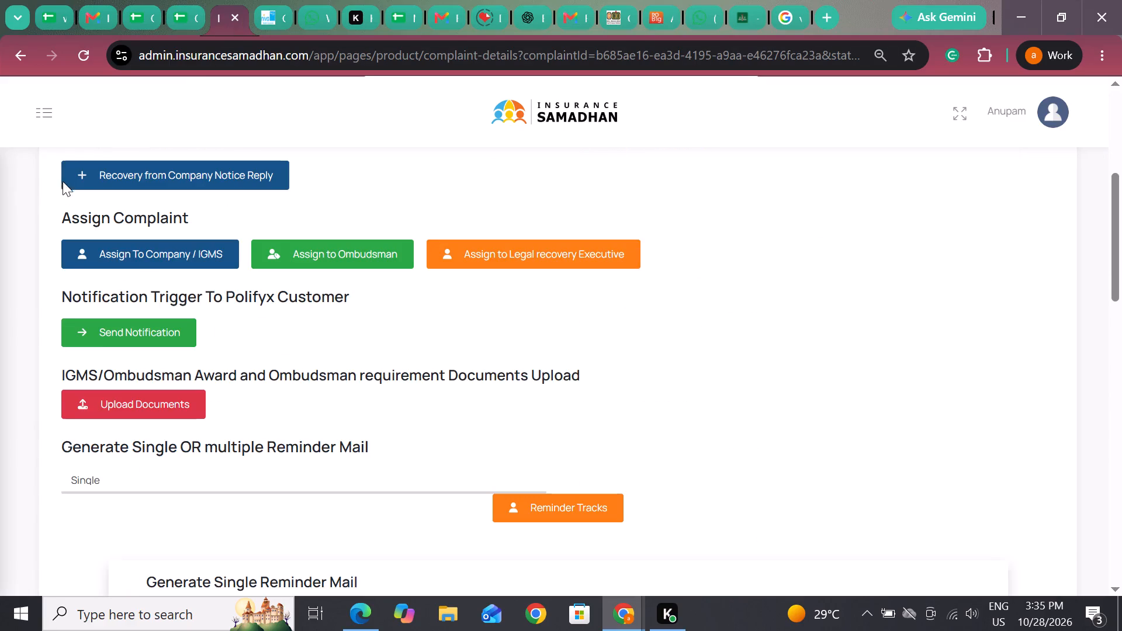
scroll(63, 220, "up", 7)
left_click(51, 167)
double_click(161, 268, "ctrl")
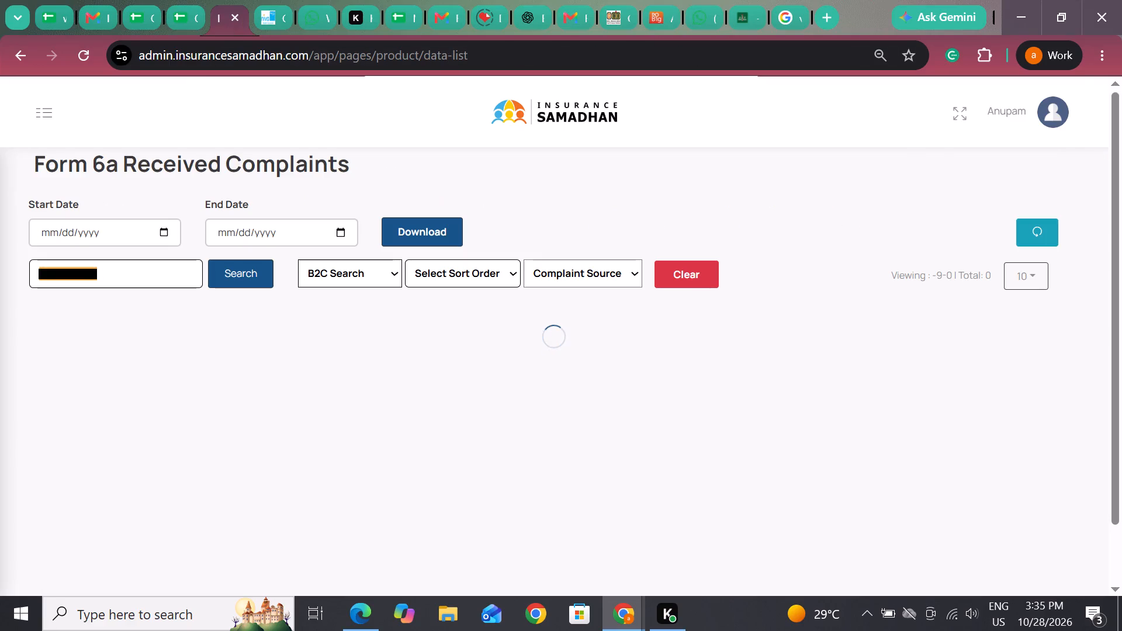
key("ctrl+v")
left_click(250, 273, "ctrl")
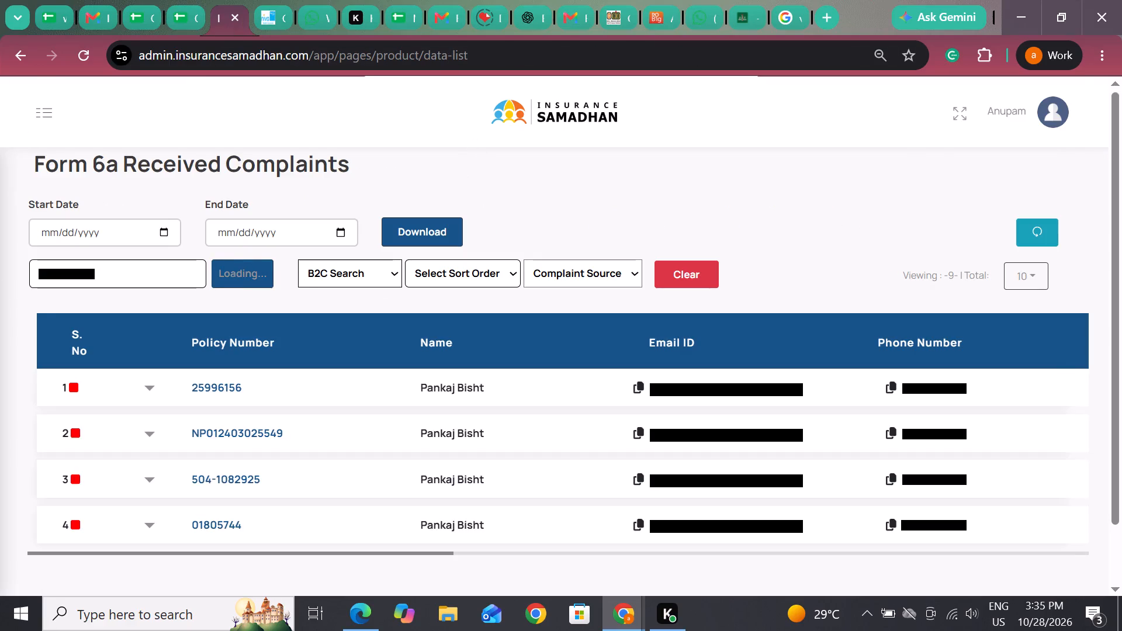
Copy the customer's phone number from the Care Health Insurance Ltd complaint row.
scroll(412, 373, "left", 3)
scroll(366, 386, "left", 1)
left_click(365, 386)
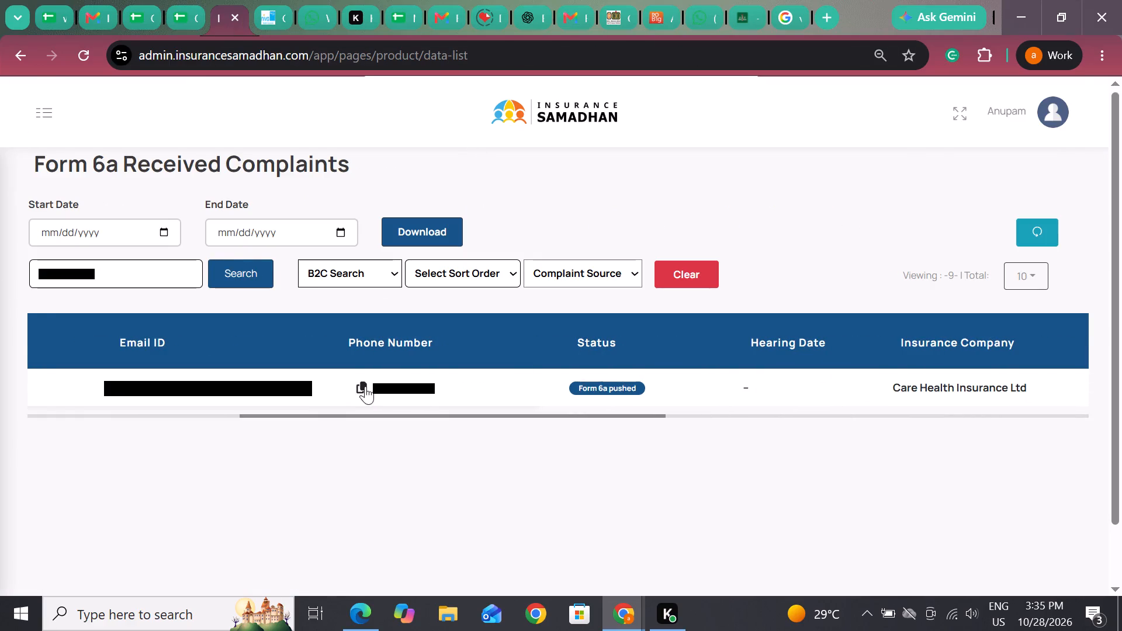
scroll(358, 301, "left", 1)
Switch to the Smartflo dialer, replace the destination number with the copied phone number and place the call.
left_click(649, 28)
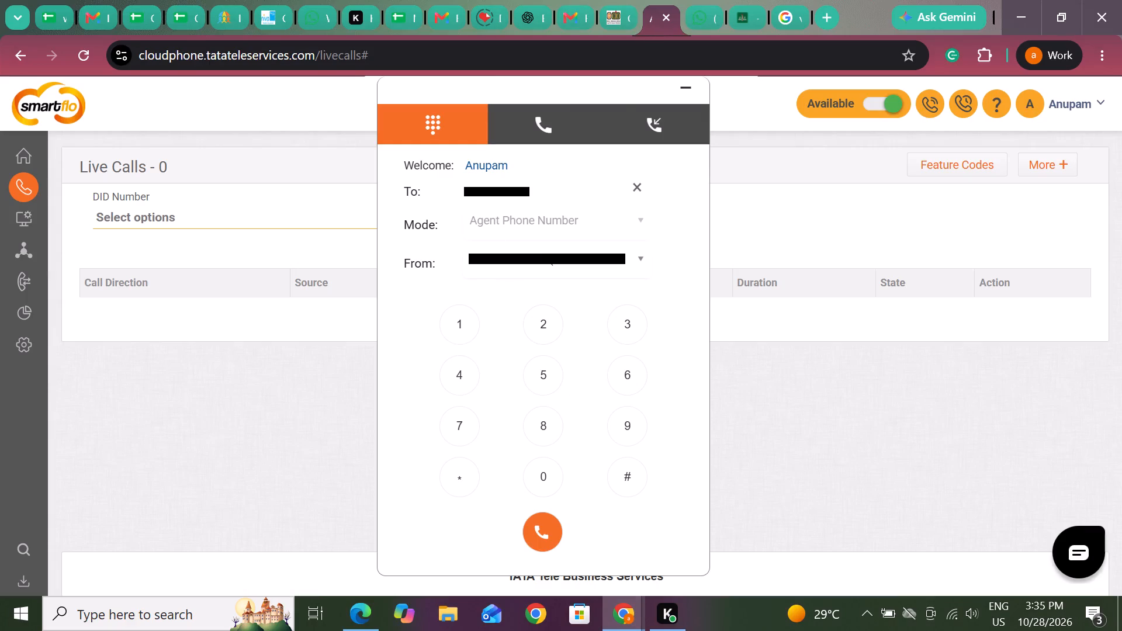
double_click(490, 199, "ctrl")
key("ctrl+v")
left_click(536, 566)
left_click(539, 530)
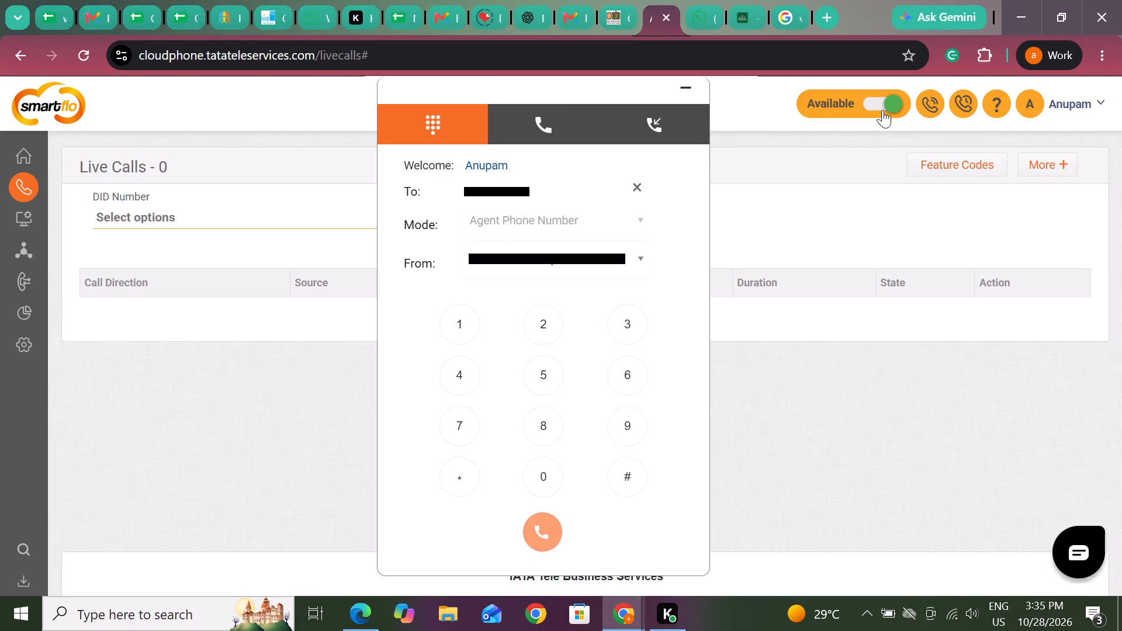
Check the call statistics on the Live Calls page and return to the Insurance Samadhan admin portal.
scroll(1056, 151, "up", 6)
left_click(1059, 167)
left_click(1053, 169)
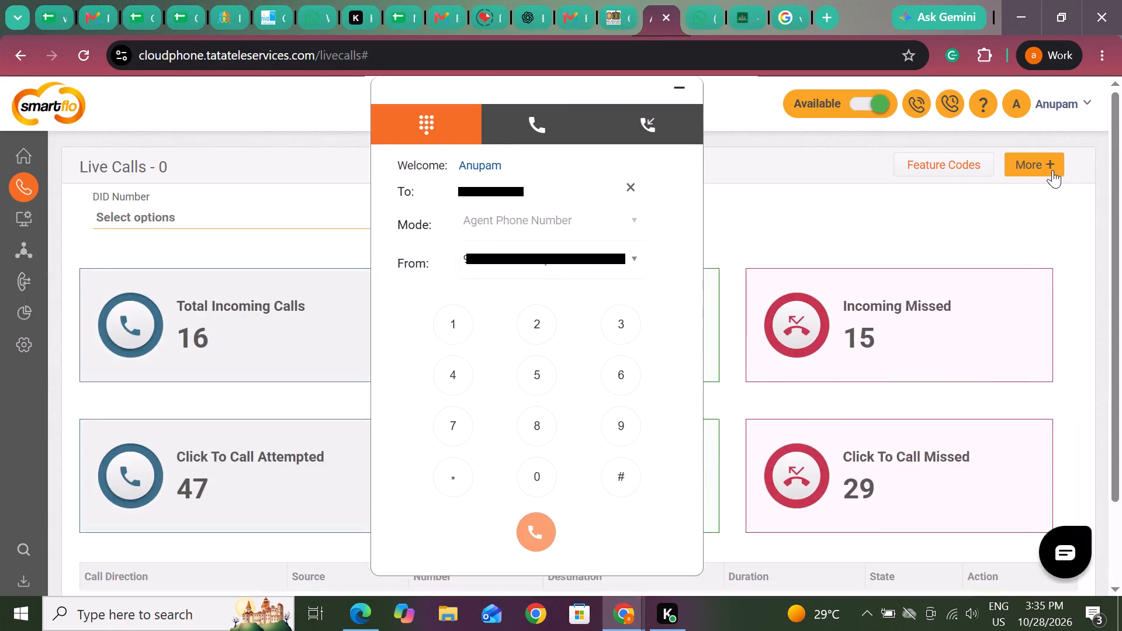
scroll(347, 199, "up", 5)
left_click(236, 27)
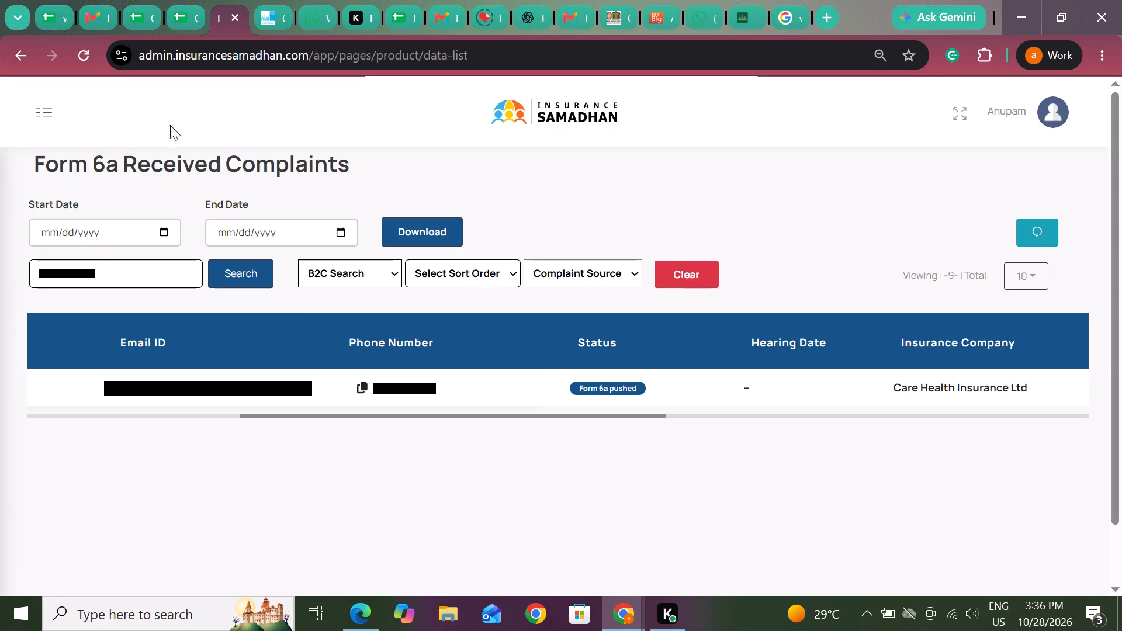
Save the communication comment "nr" on the Care Health Insurance Ltd complaint and return to the complaints list.
scroll(335, 384, "right", 5)
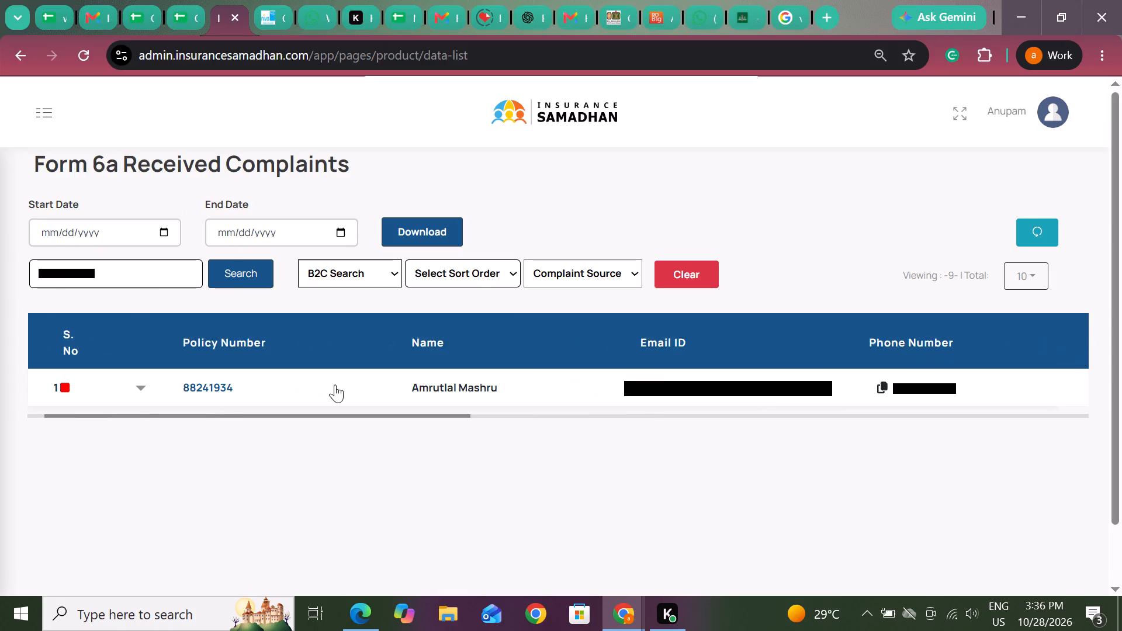
scroll(335, 384, "left", 3)
left_click(451, 387)
left_click(485, 443)
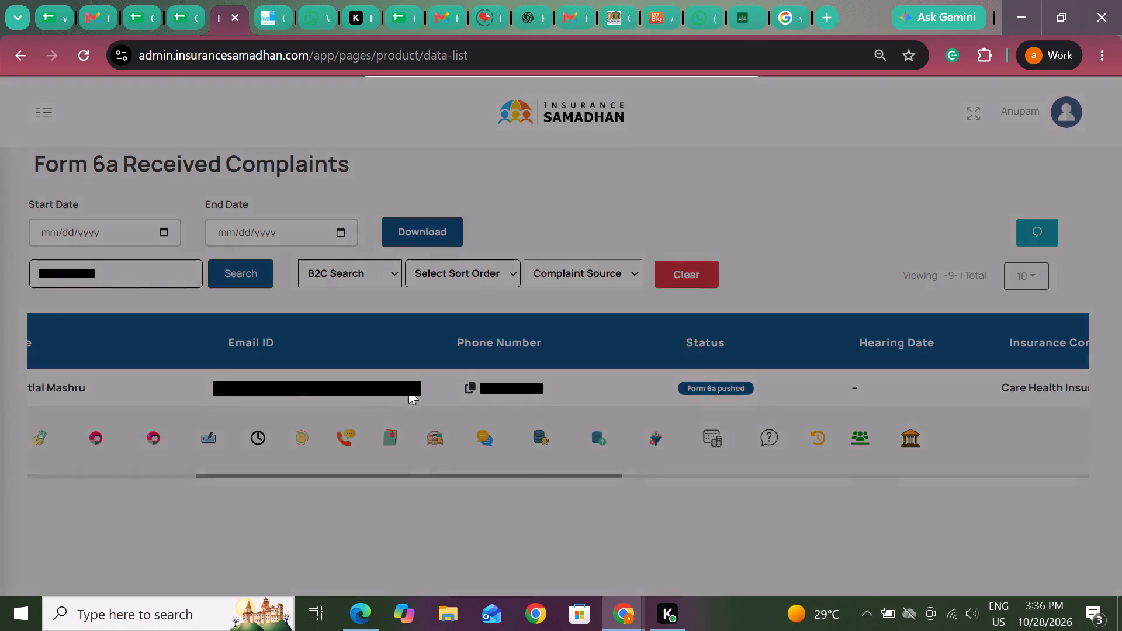
scroll(497, 476, "down", 8)
left_click(621, 555)
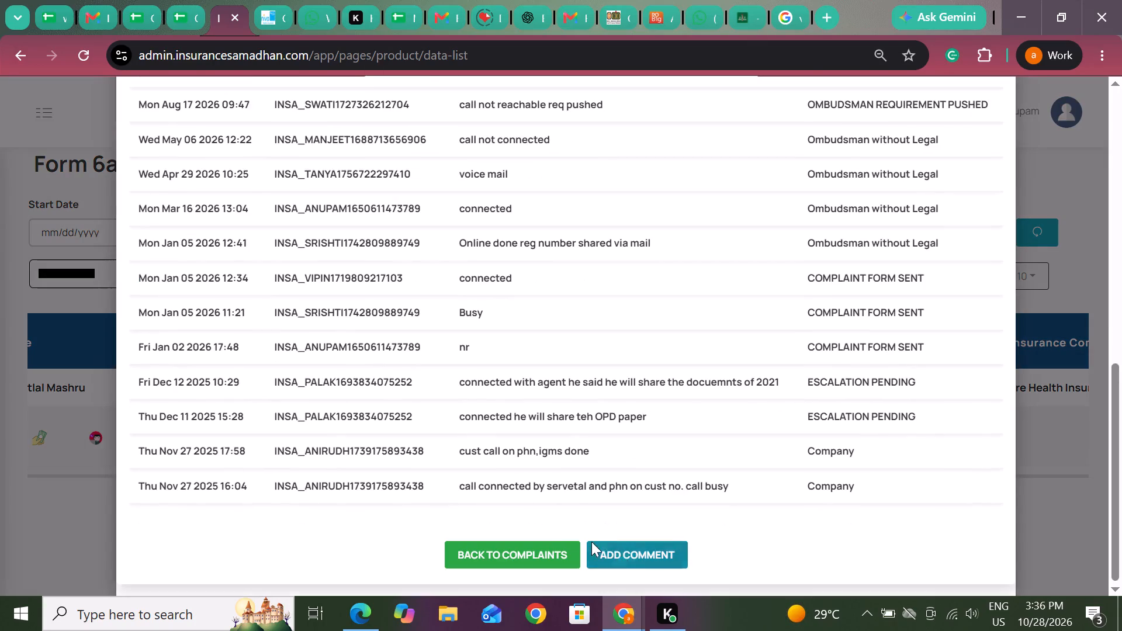
left_click(446, 428)
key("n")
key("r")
left_click(593, 483)
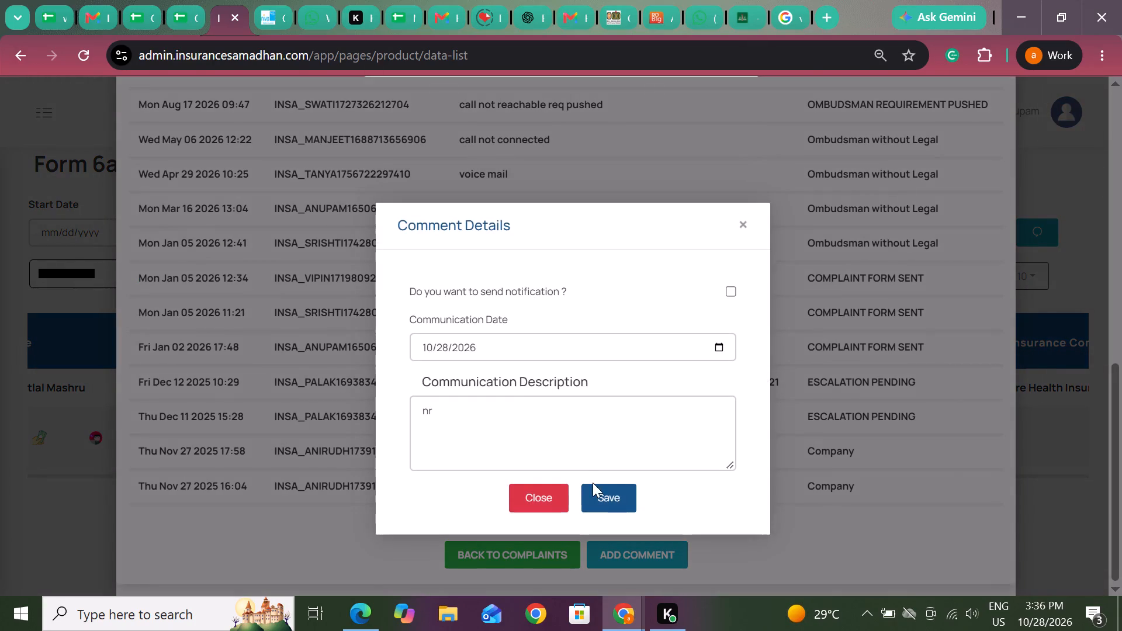
left_click(594, 497)
scroll(442, 271, "up", 14)
left_click(414, 176)
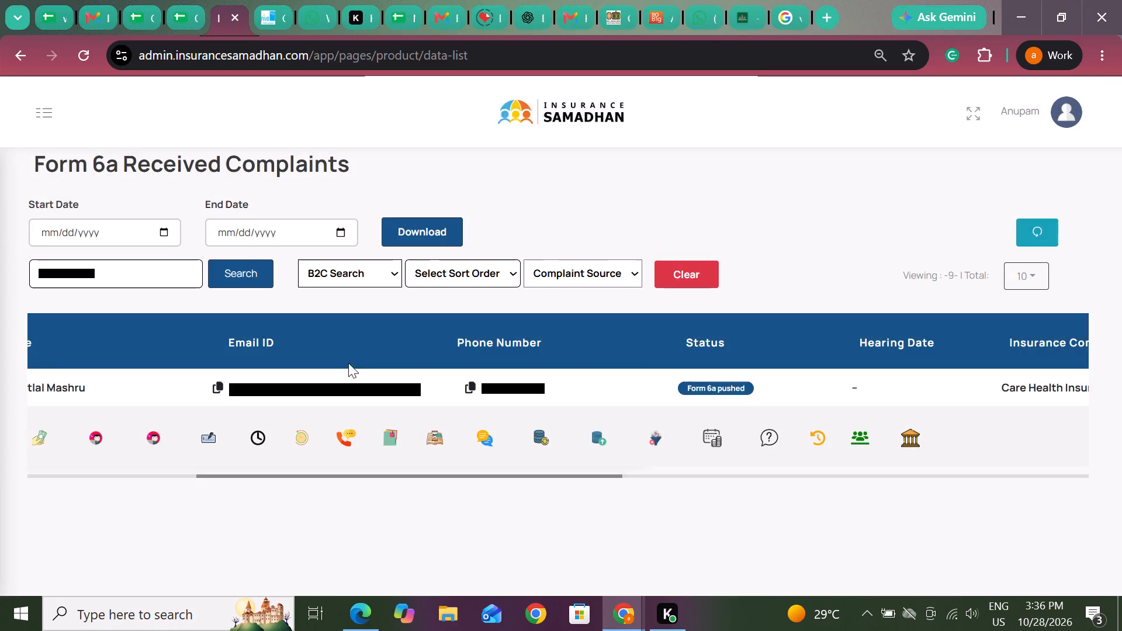
Open the complaint's details from its policy number and copy the alternate contact number.
scroll(333, 387, "right", 6)
left_click(232, 385)
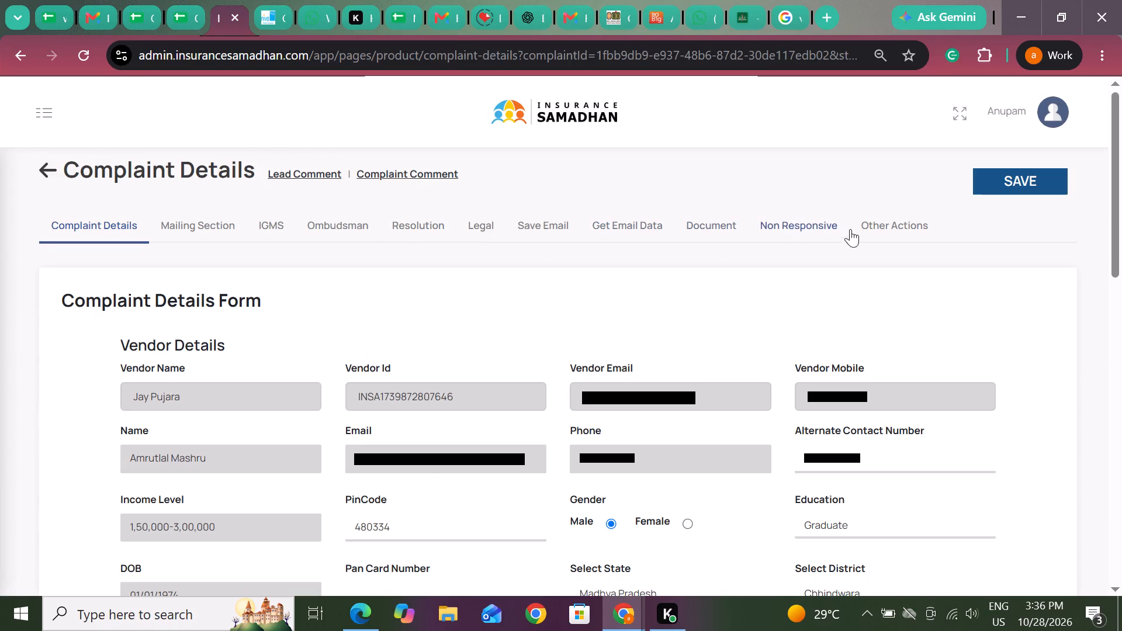
left_click_drag(865, 453, 722, 453)
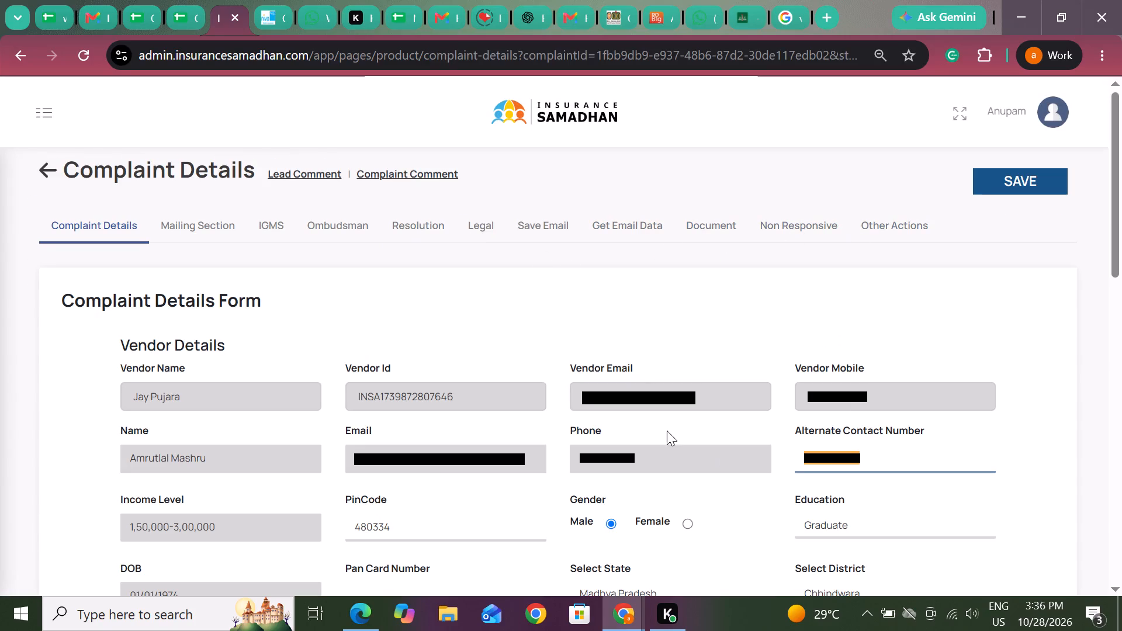
key("ctrl+c")
key("ctrl+c")
key("ctrl+c")
Switch to the Smartflo dialer, replace the destination number with the copied alternate contact number and place the call.
left_click(664, 24)
double_click(500, 195, "ctrl")
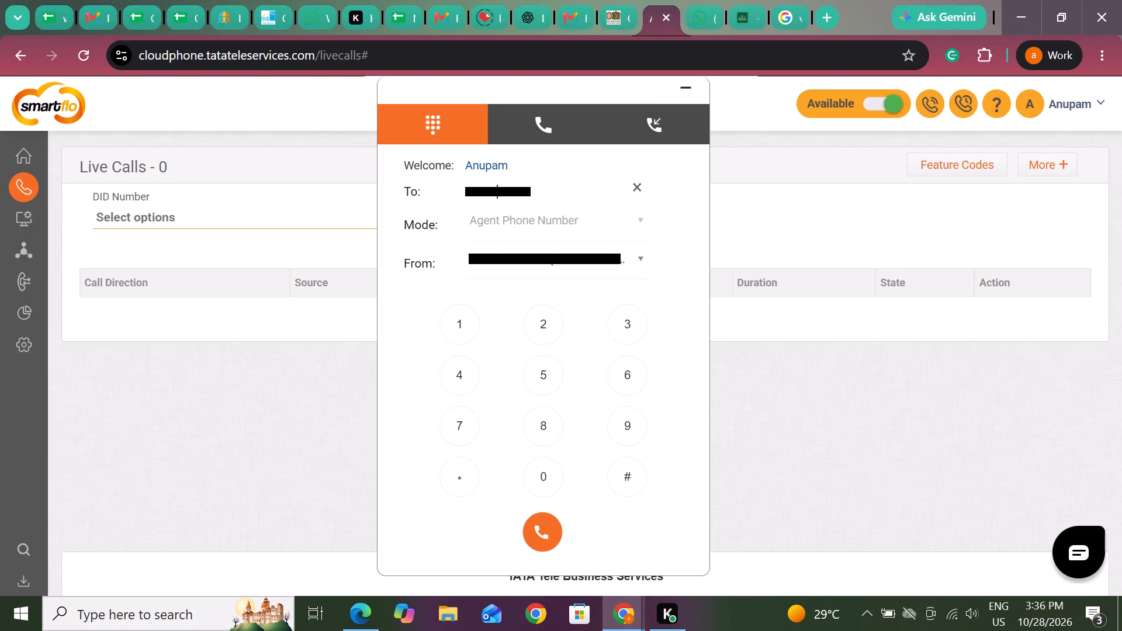
key("ctrl+v")
left_click(537, 526)
Check the additional call statistics on the Live Calls page for the call to the alternate number.
scroll(966, 166, "up", 7)
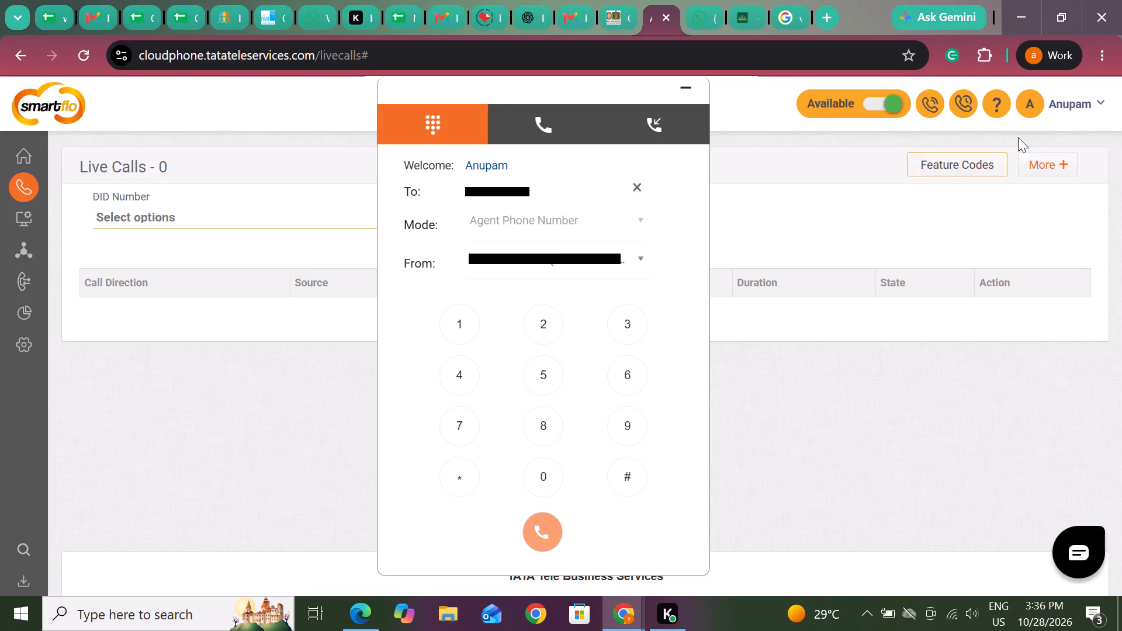
left_click(1055, 174)
left_click(1044, 168)
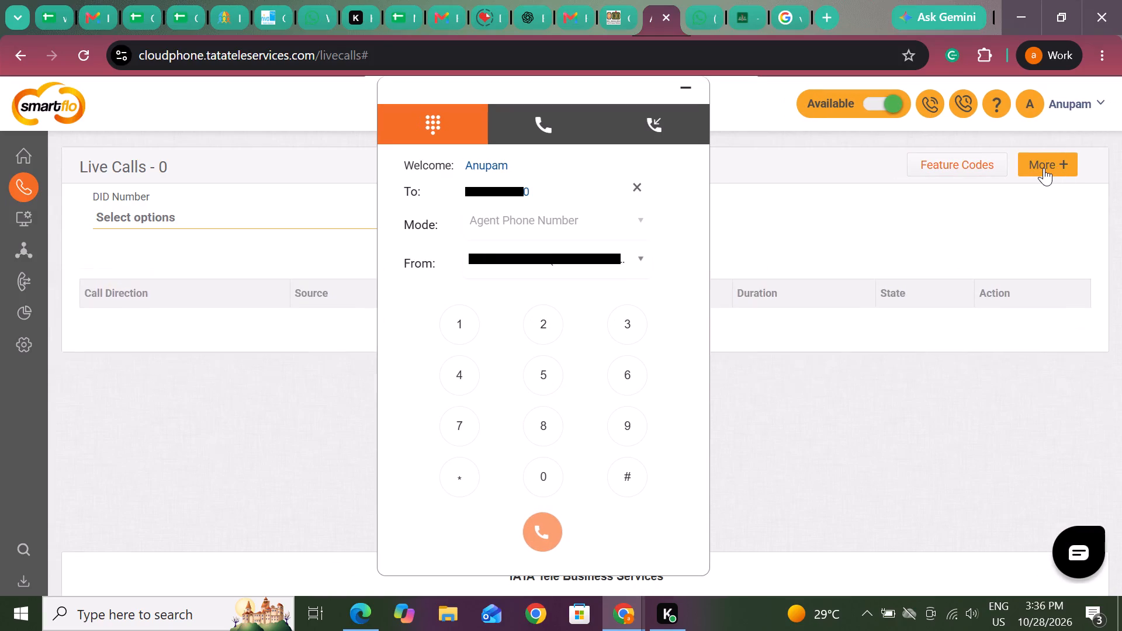
Expand the call statistics on Smartflo's Live Calls page again.
left_click(1044, 168)
scroll(567, 226, "up", 6)
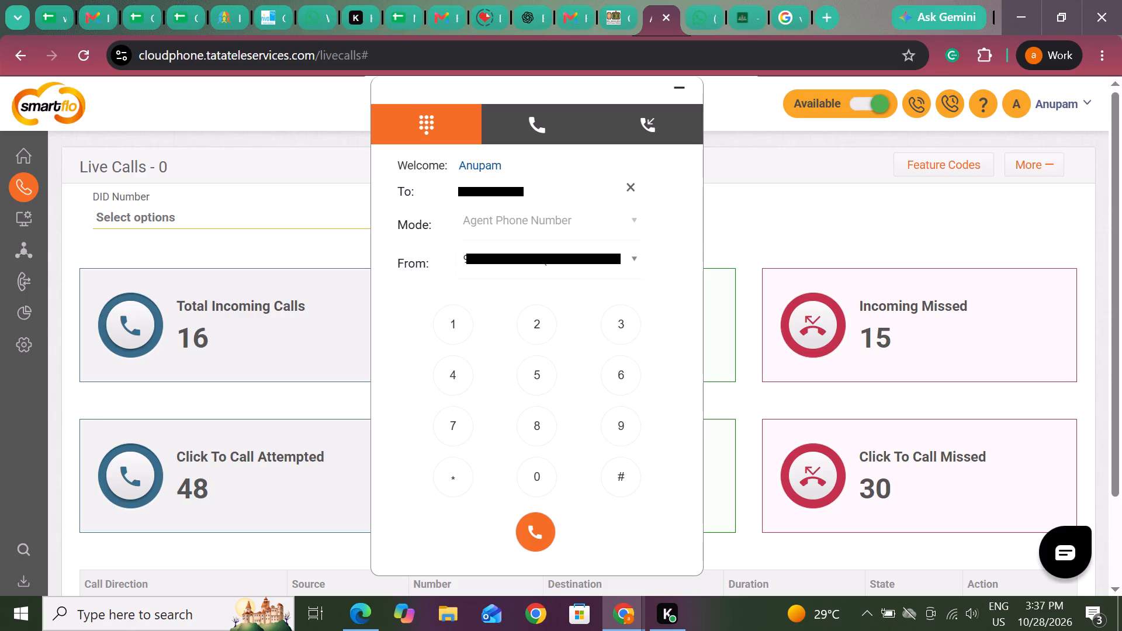
Switch to the admin portal and check the communication log in the Care Health complaint's comments.
left_click(228, 27)
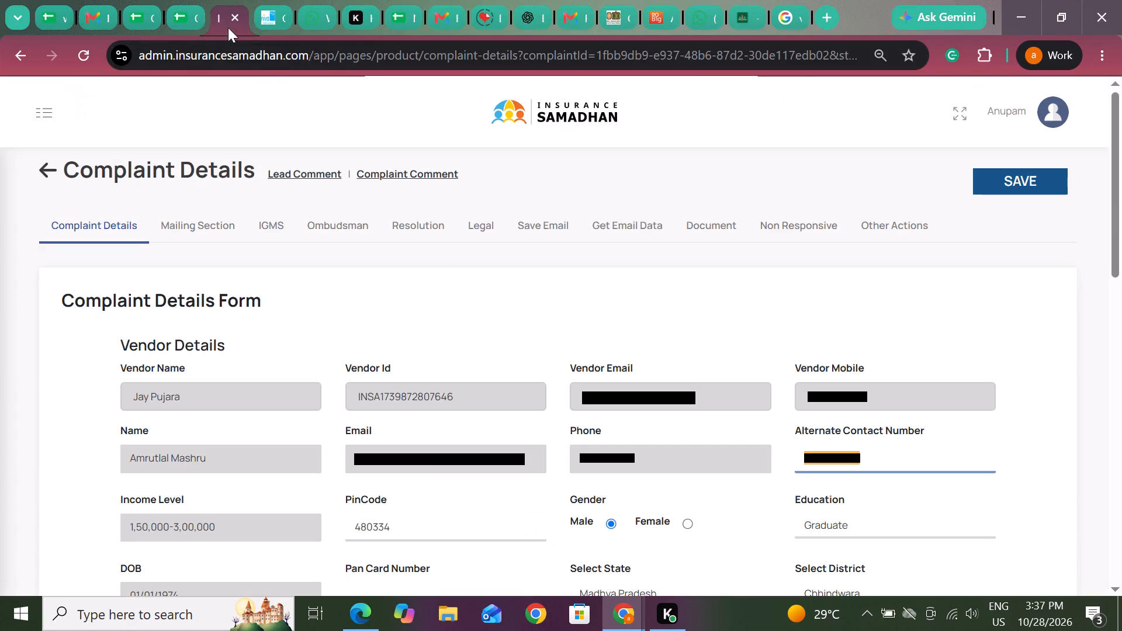
left_click(397, 176)
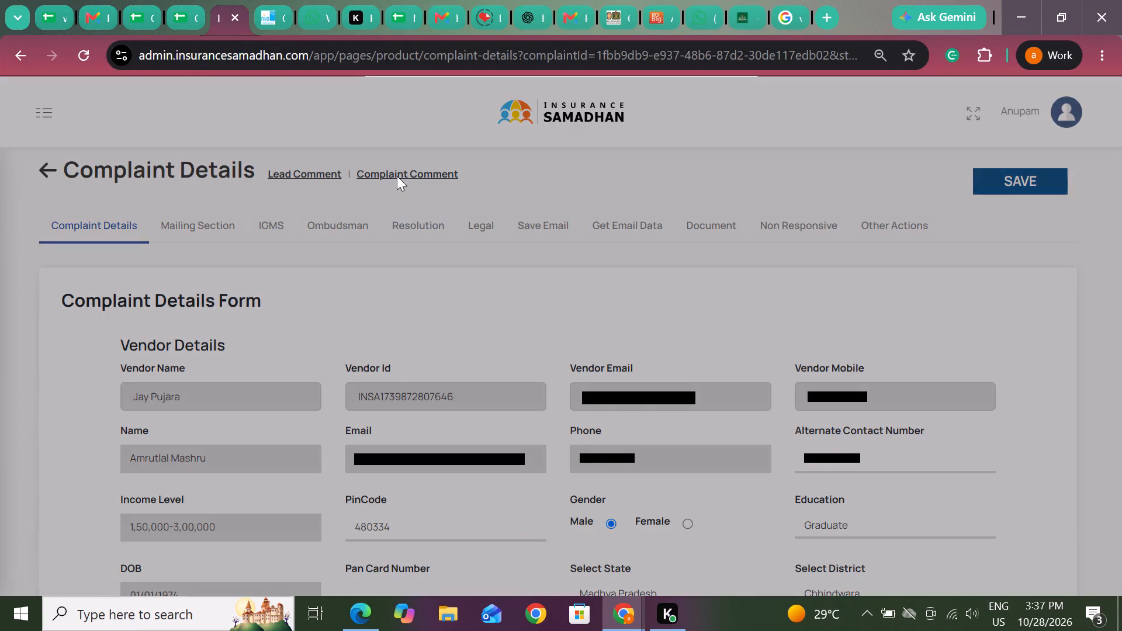
left_click(483, 177)
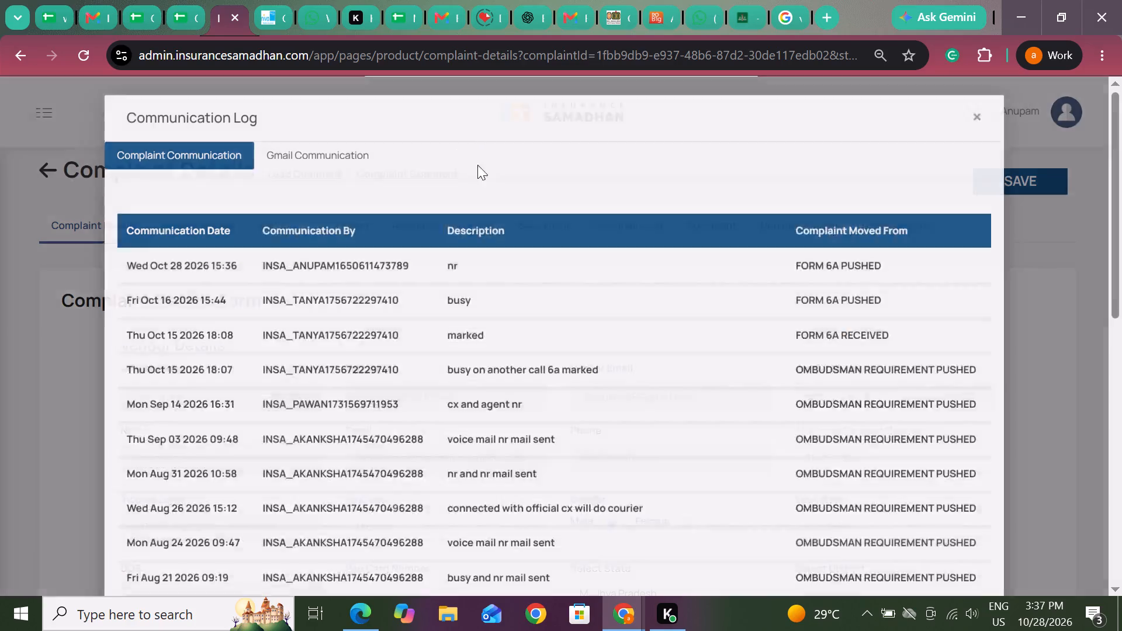
Return to worksheet ombudsman 2026 and enter "nr" in column B of row 521.
left_click(176, 17)
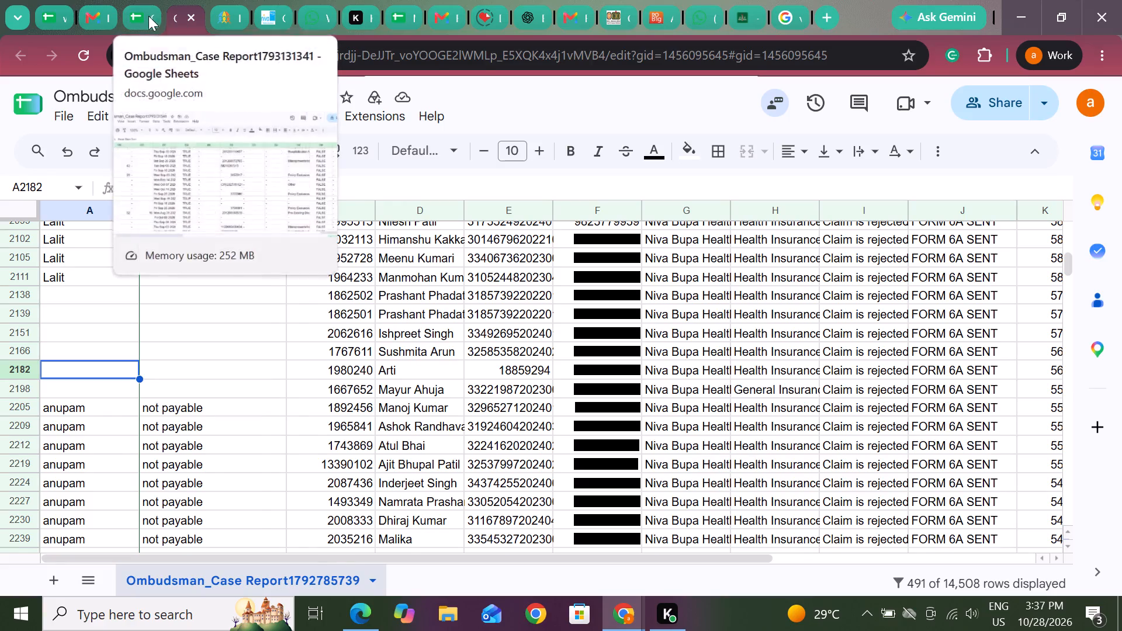
left_click(148, 16)
left_click(53, 12)
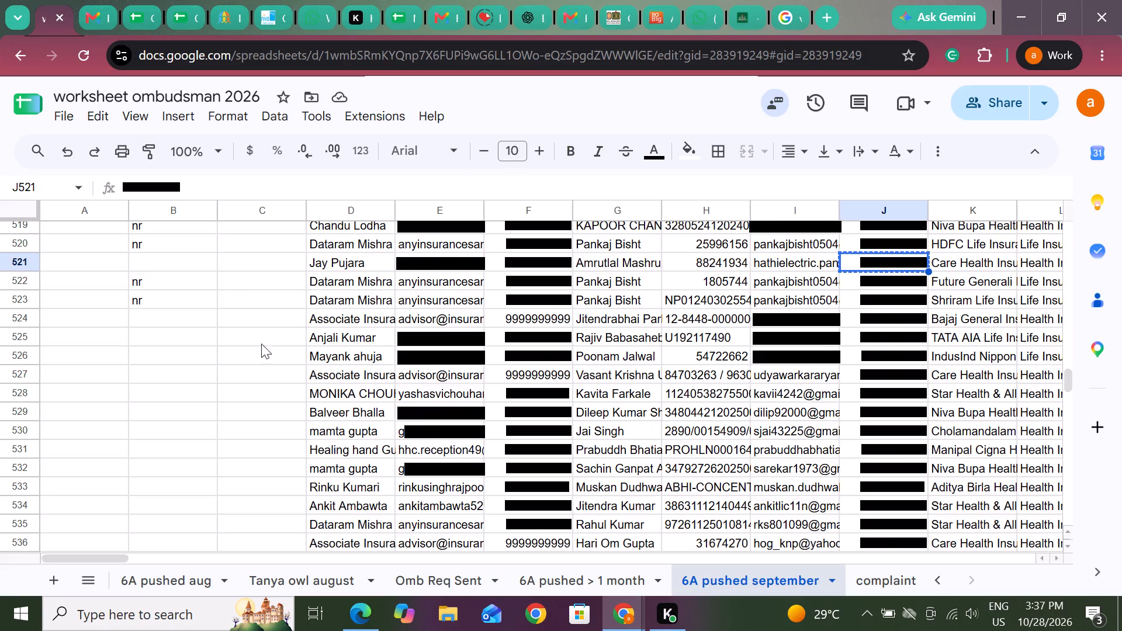
left_click(149, 267)
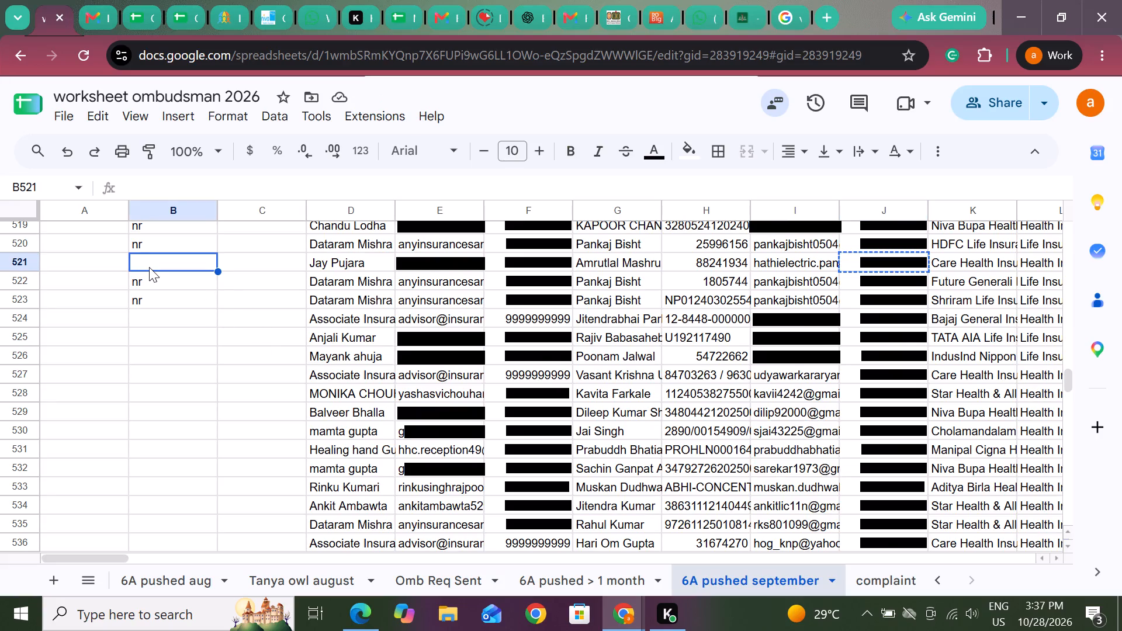
key("n")
key("r")
left_click(152, 289)
In the admin portal, open the complaint's other actions, set the reminder mail type to Single and send the Non-Responsive Reminder mail.
left_click(221, 30)
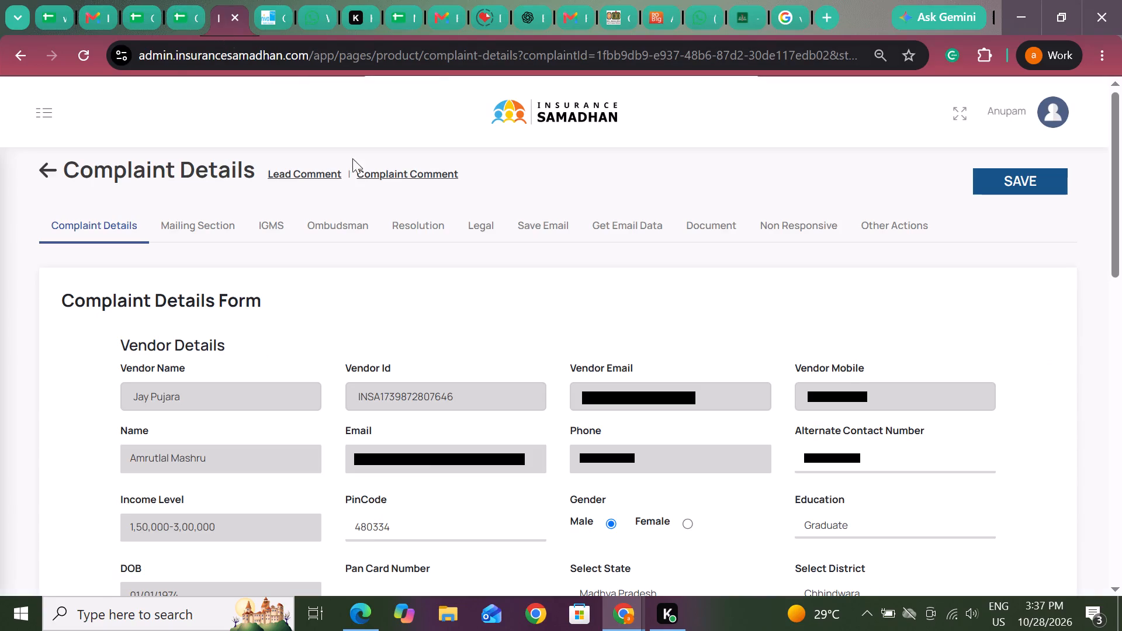
left_click(882, 230)
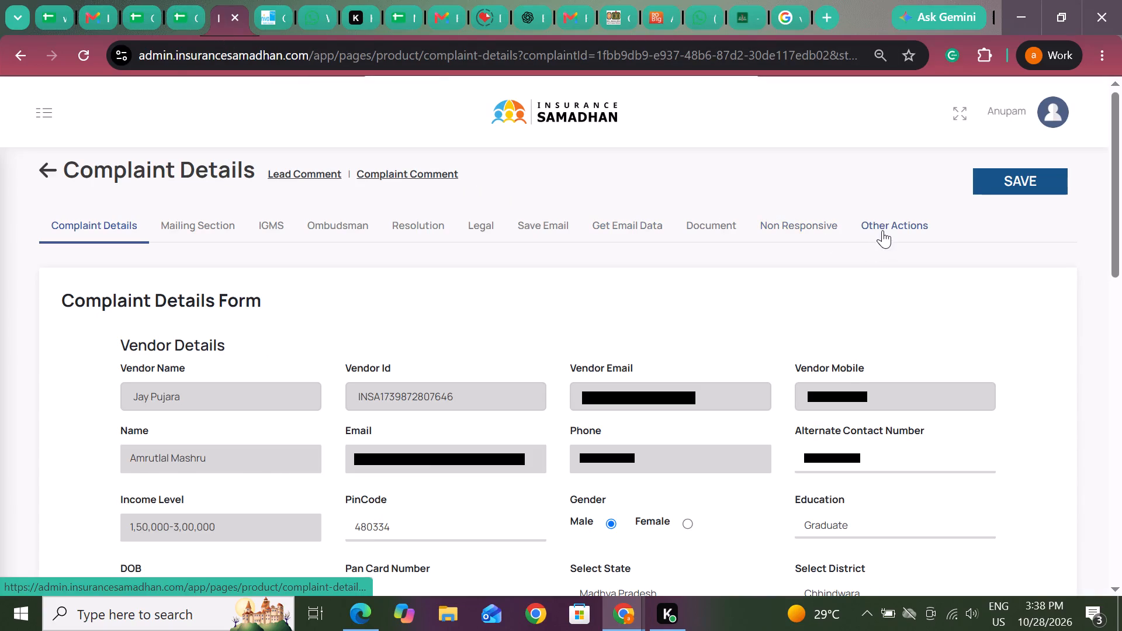
scroll(638, 231, "down", 5)
scroll(57, 280, "down", 3)
left_click(105, 294)
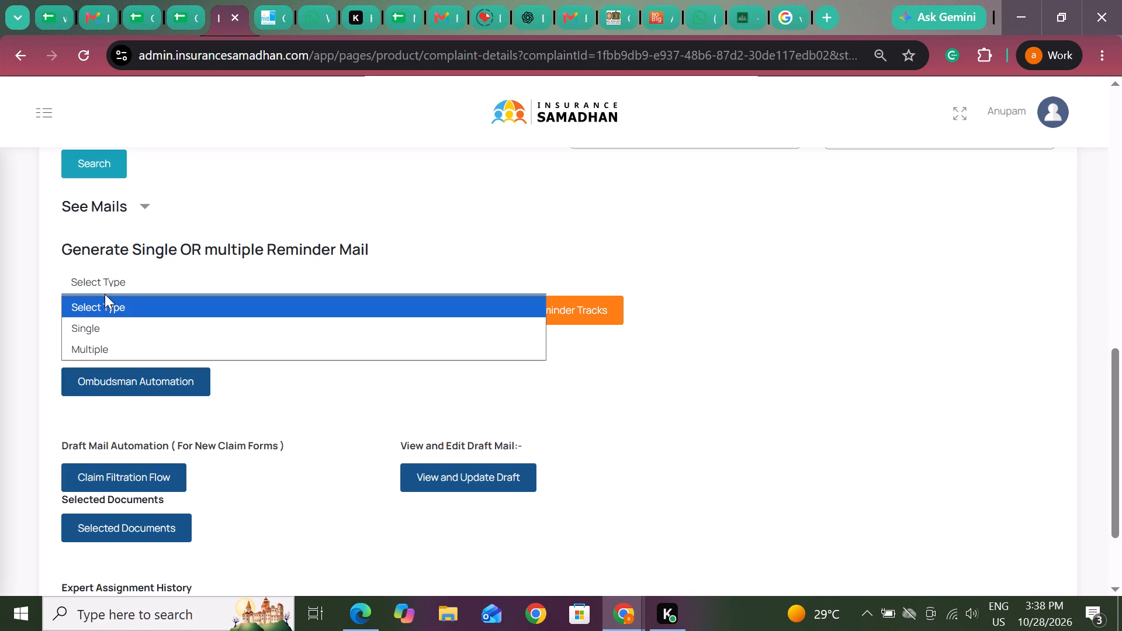
left_click(105, 330)
scroll(276, 223, "down", 5)
left_click(240, 286)
scroll(436, 224, "down", 9)
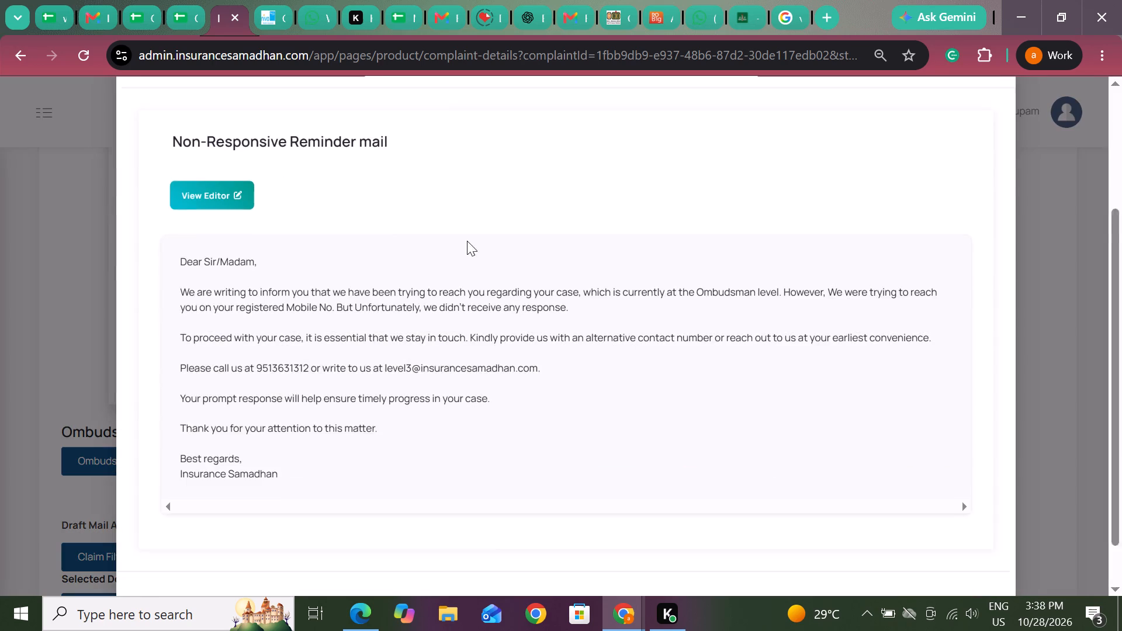
left_click(616, 527)
left_click(614, 545)
left_click(629, 179)
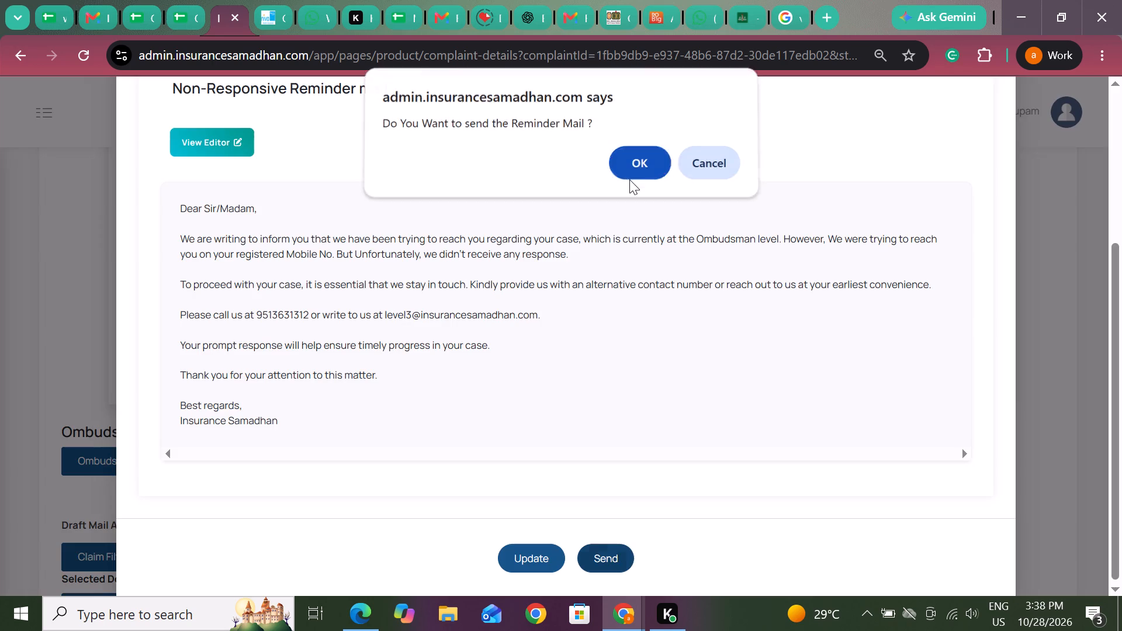
scroll(300, 211, "up", 7)
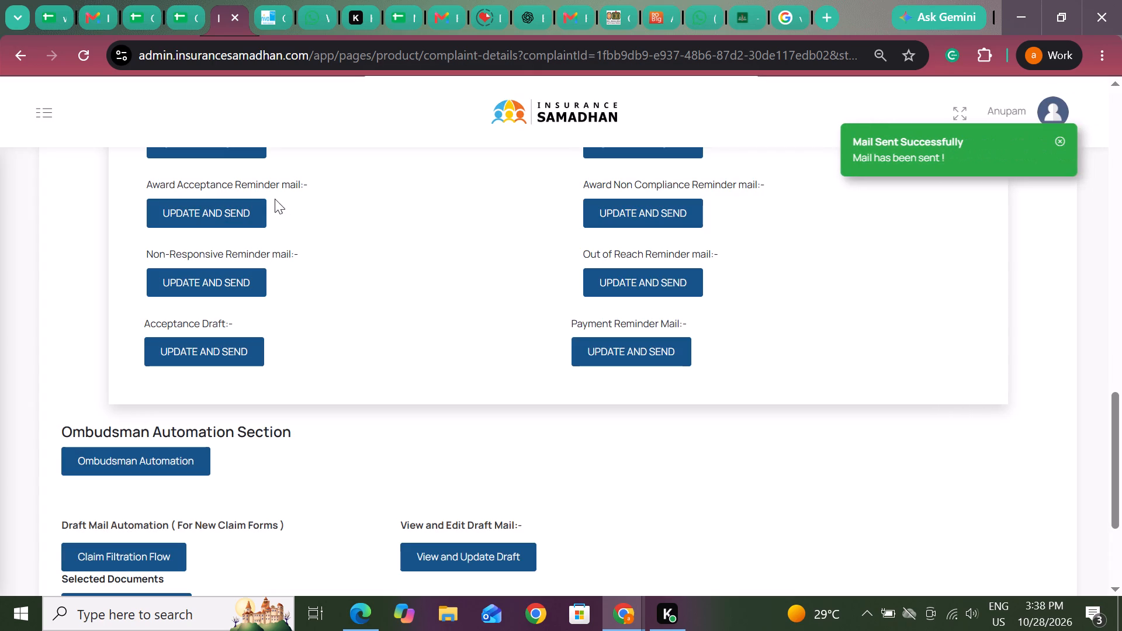
scroll(275, 321, "up", 6)
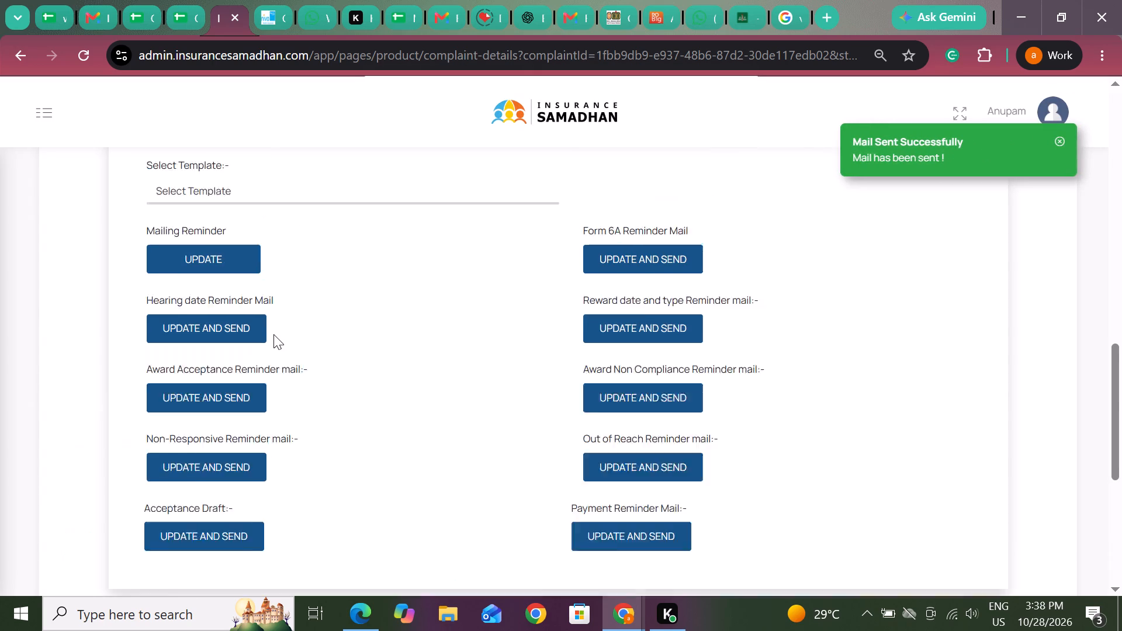
scroll(273, 334, "up", 7)
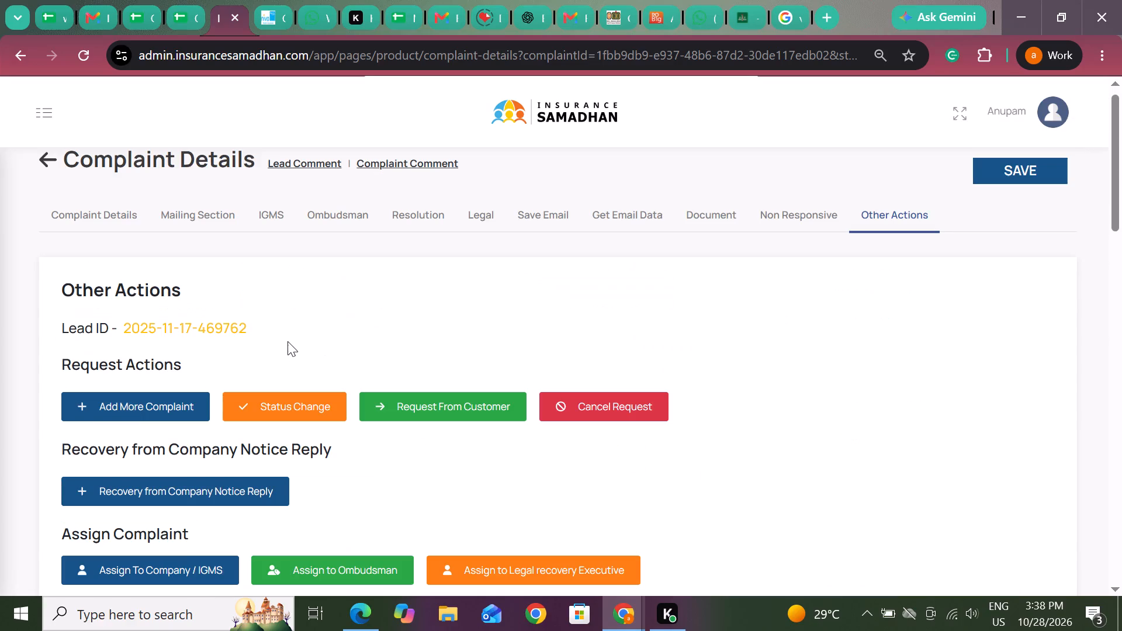
scroll(275, 336, "up", 6)
left_click(44, 173)
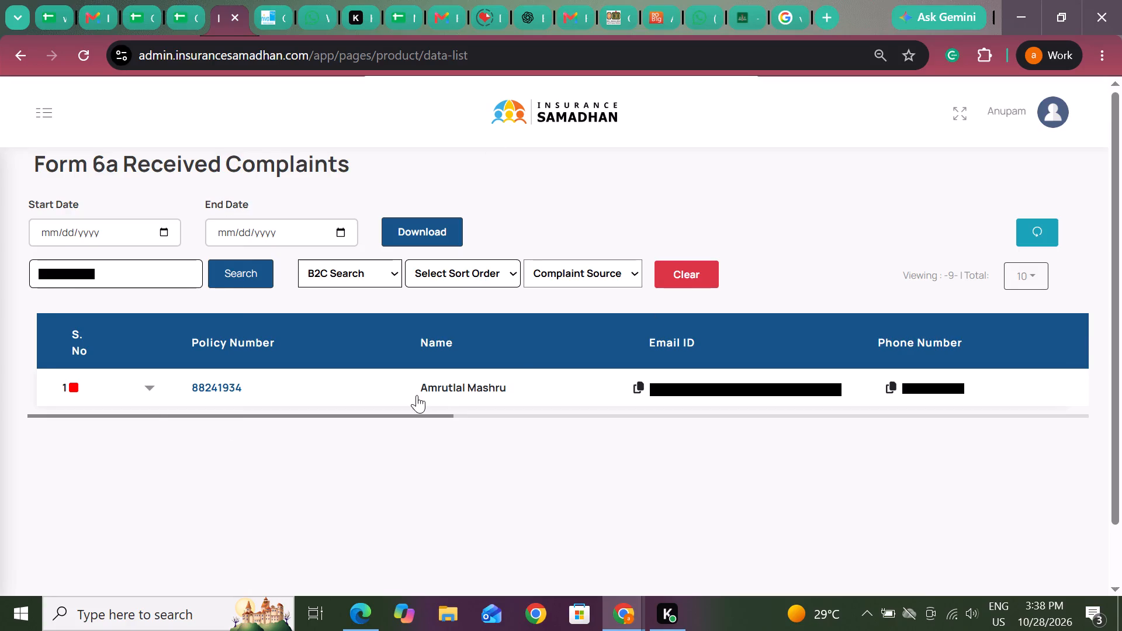
scroll(417, 395, "left", 4)
scroll(417, 395, "right", 1)
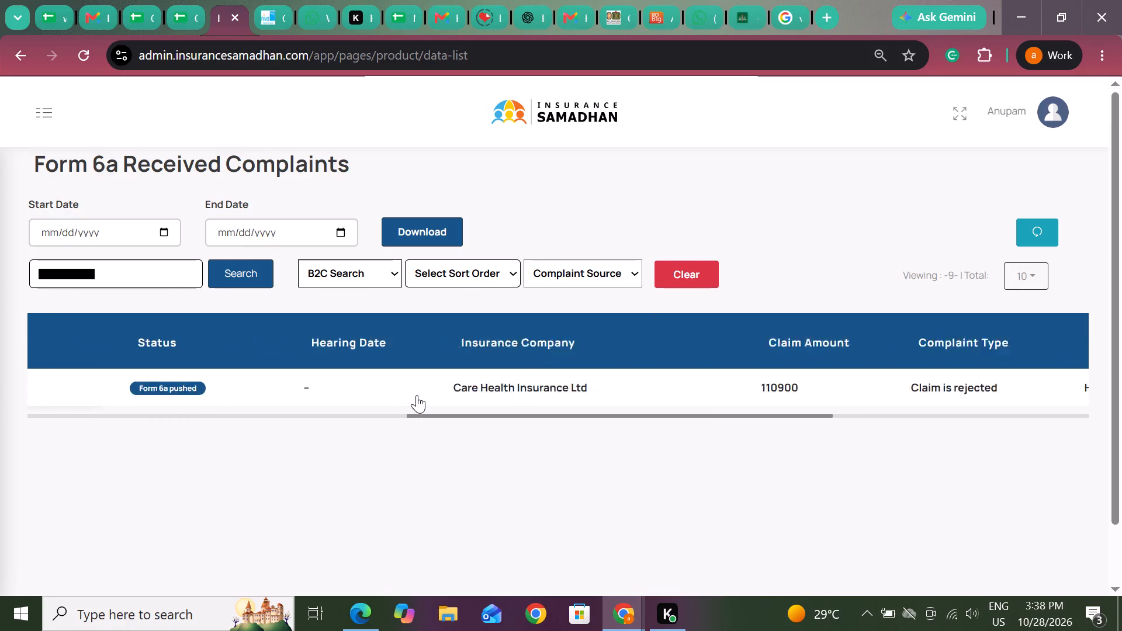
scroll(417, 395, "right", 1)
scroll(417, 395, "left", 2)
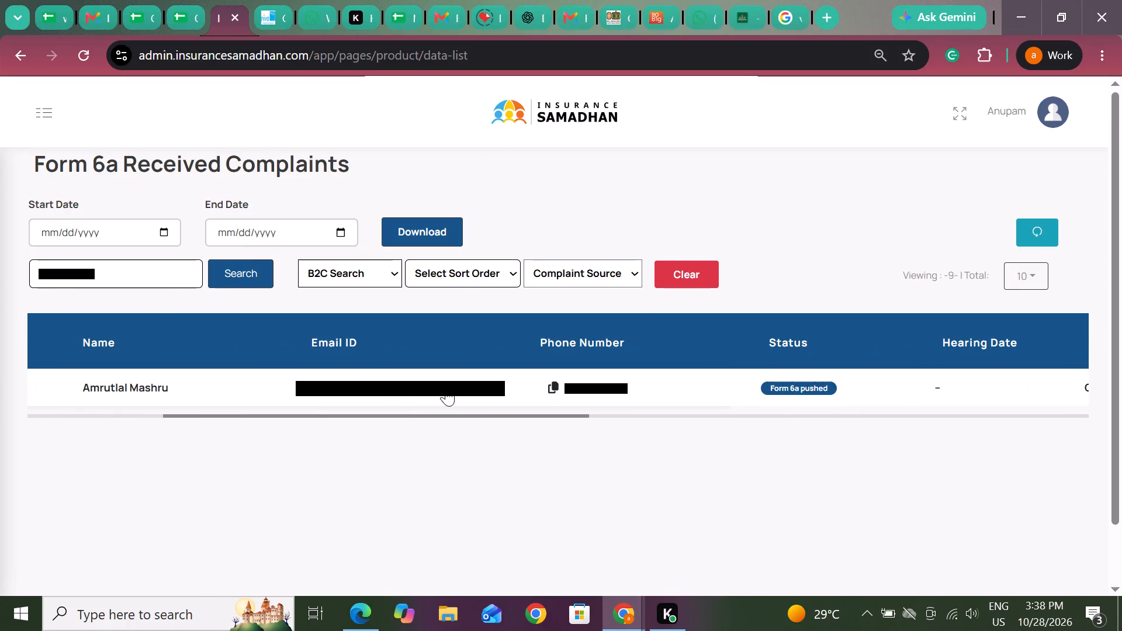
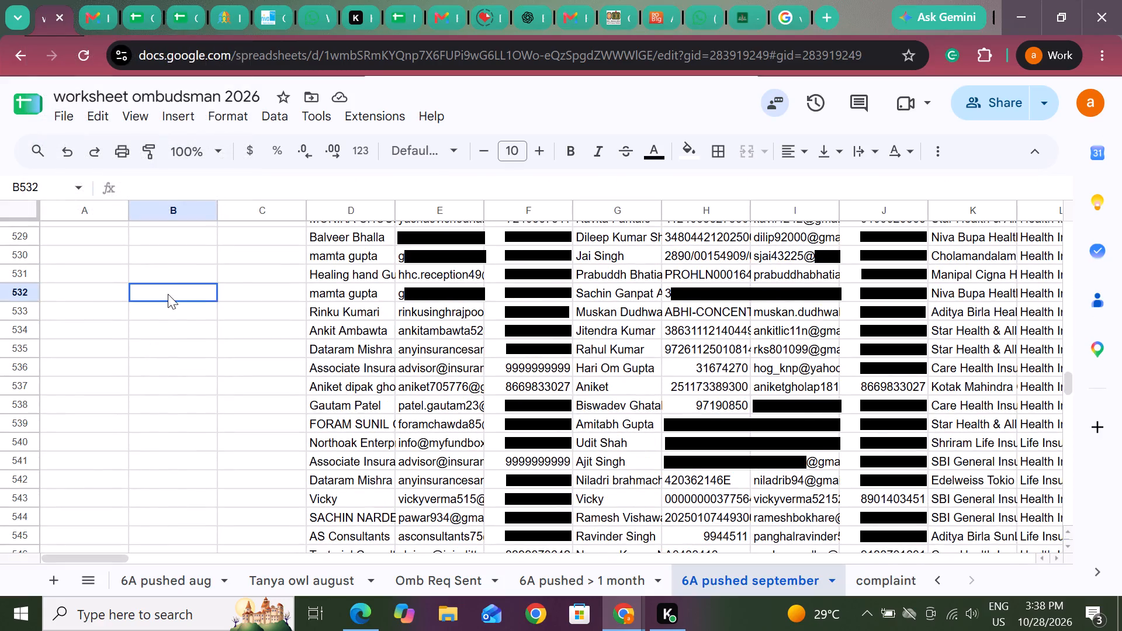
Return to row 524, the next one without an "nr" entry, and review its associate name in column D and complainant name in column G.
scroll(165, 281, "up", 2)
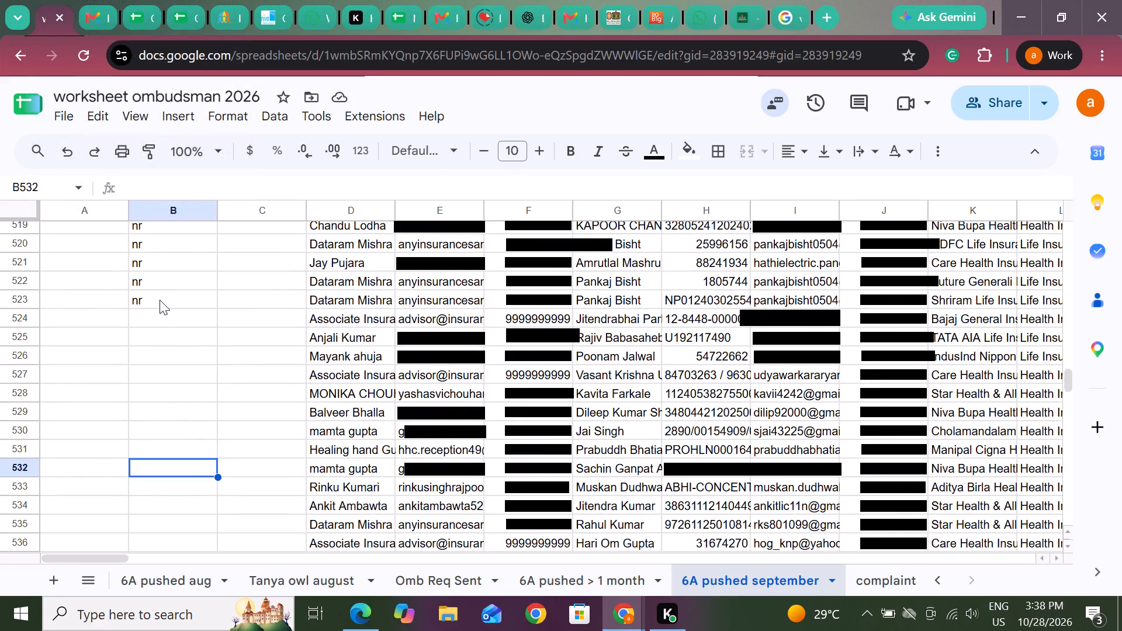
left_click(160, 300)
left_click(160, 318)
left_click(318, 324)
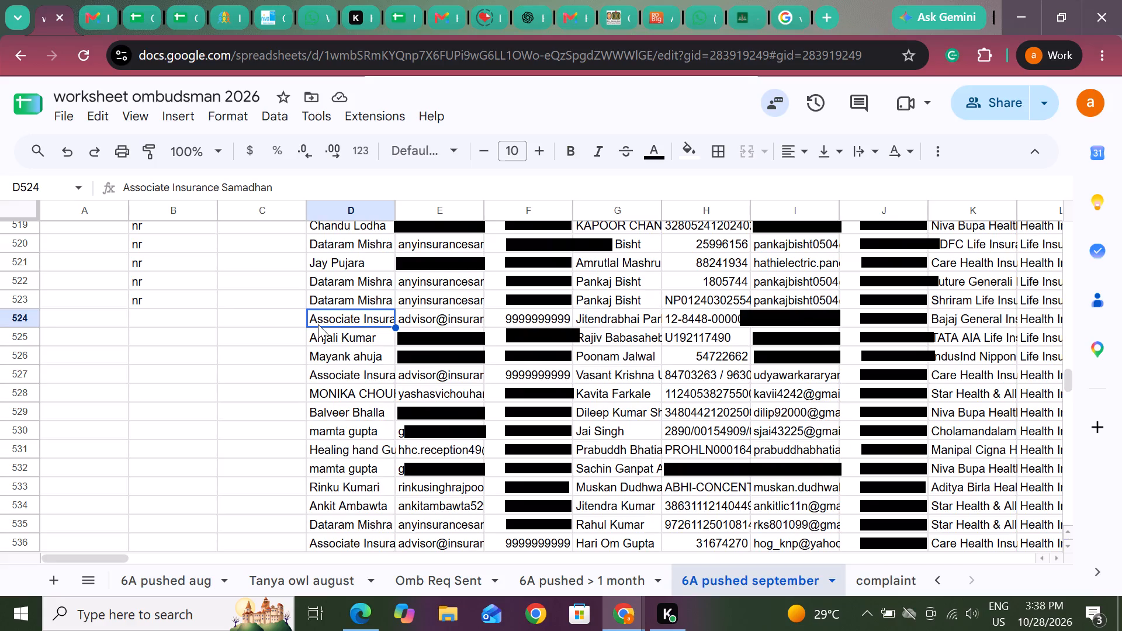
left_click(573, 324)
left_click(627, 322)
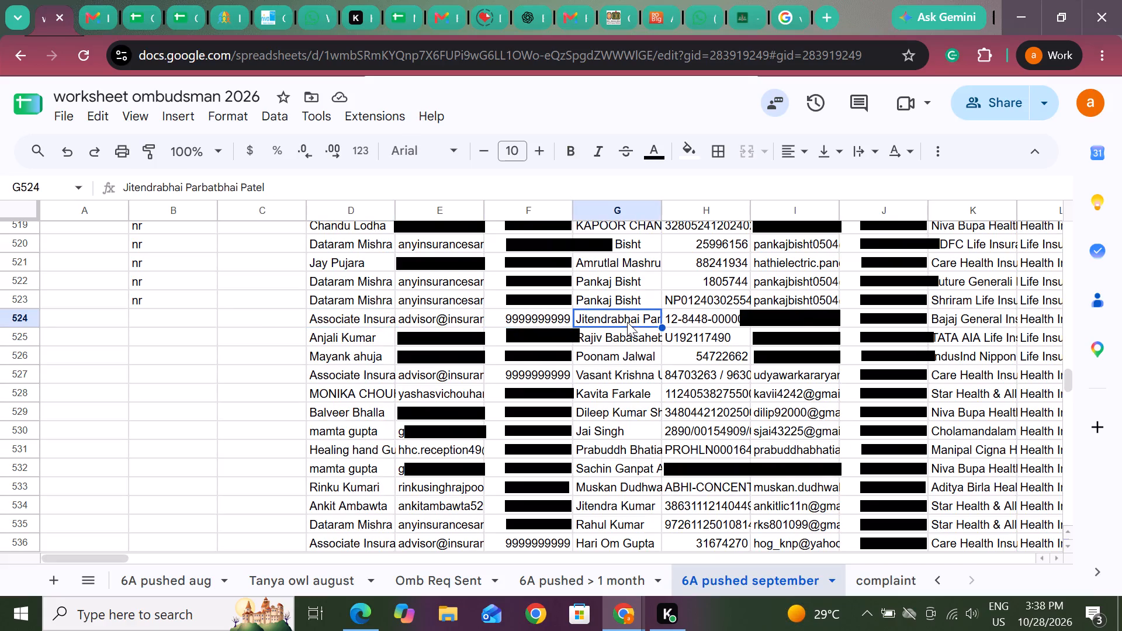
left_click(199, 324)
left_click(334, 315)
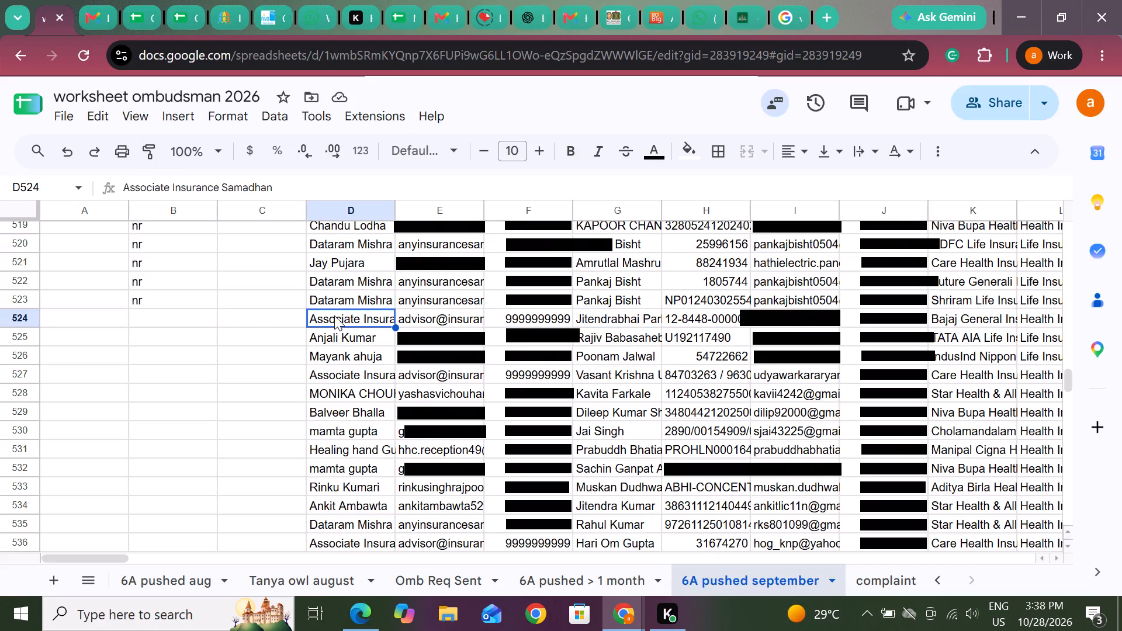
Review the vendor, customer, policy and contact details of the Bajaj General case in row 524 of worksheet ombudsman 2026.
left_click(399, 315)
left_click(467, 314)
left_click(565, 314)
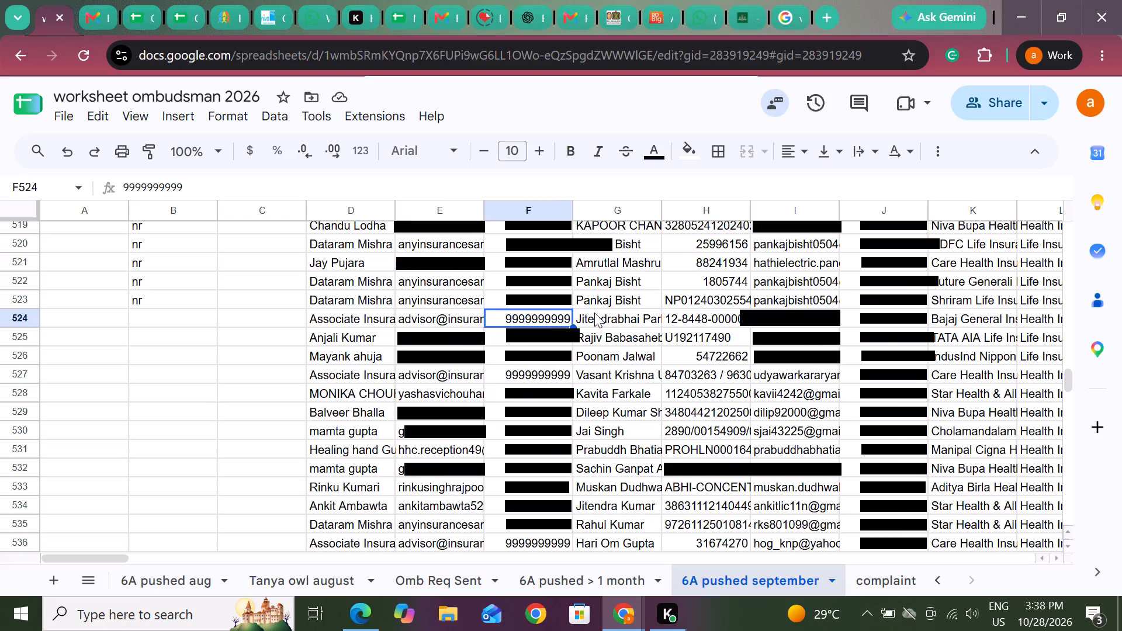
left_click(593, 313)
left_click(162, 320)
left_click(323, 317)
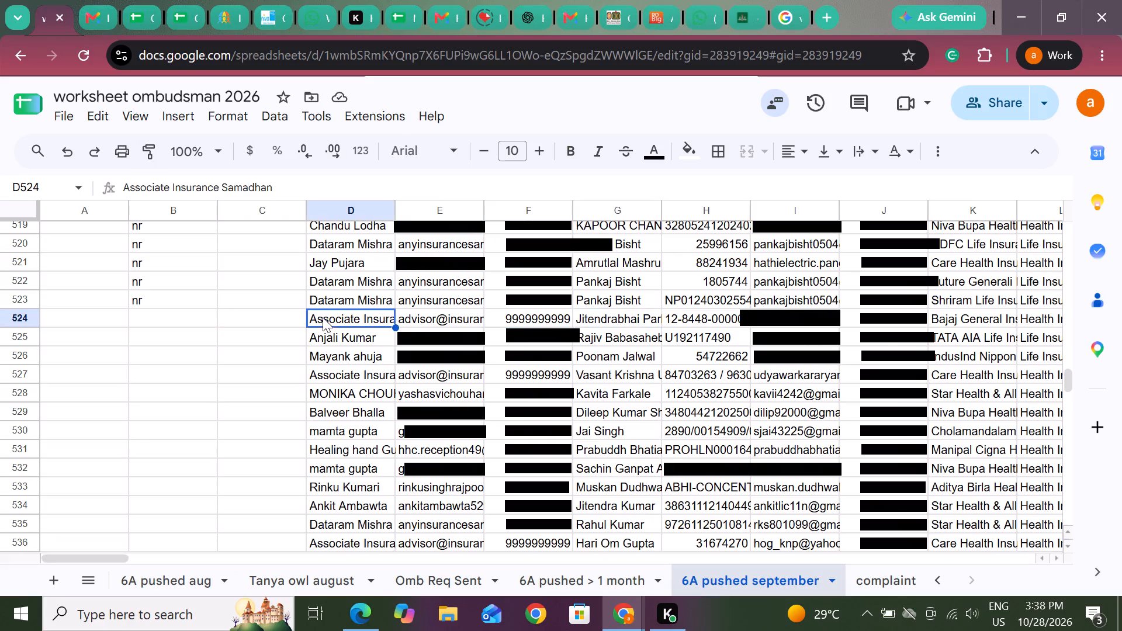
left_click(439, 315)
left_click(549, 314)
left_click(650, 313)
left_click(718, 314)
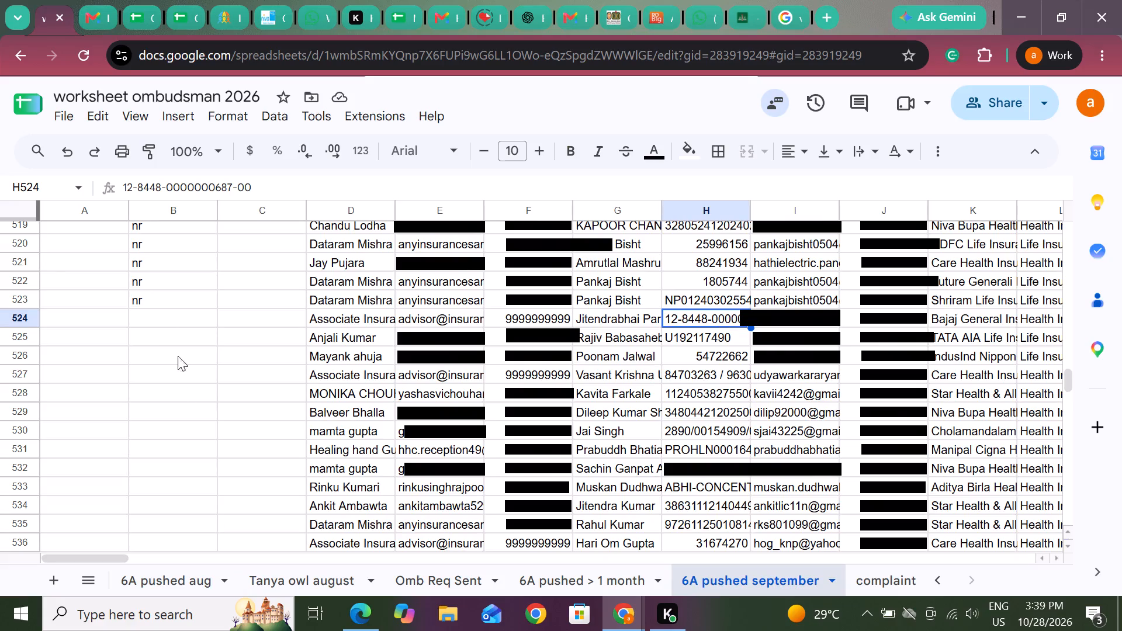
left_click(138, 331)
left_click(188, 320)
left_click(307, 323)
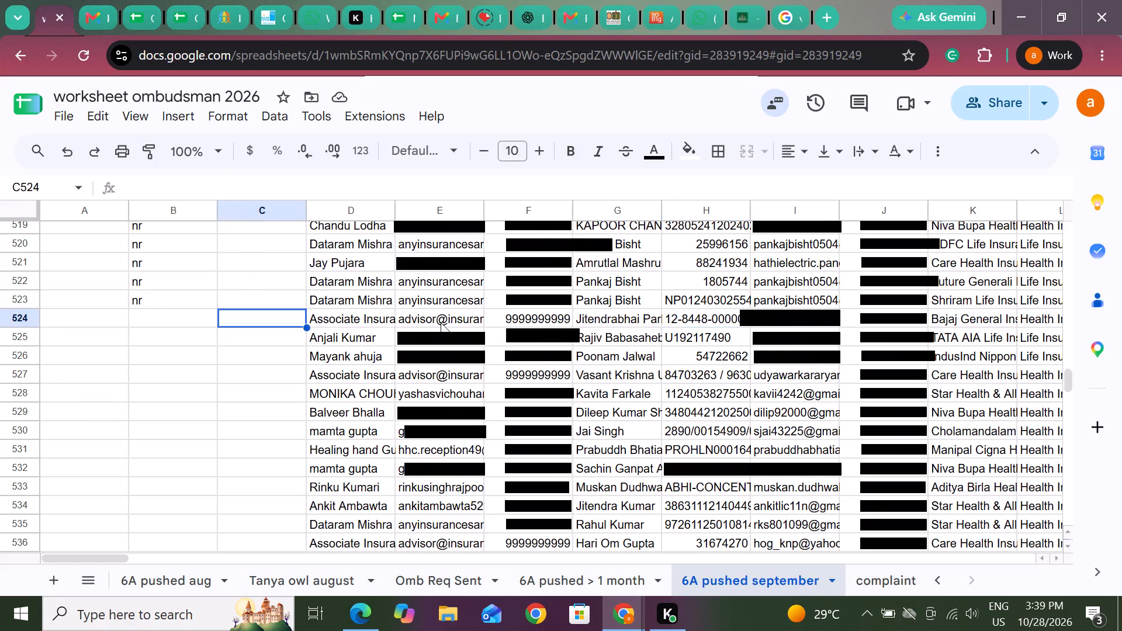
left_click(441, 323)
left_click(591, 322)
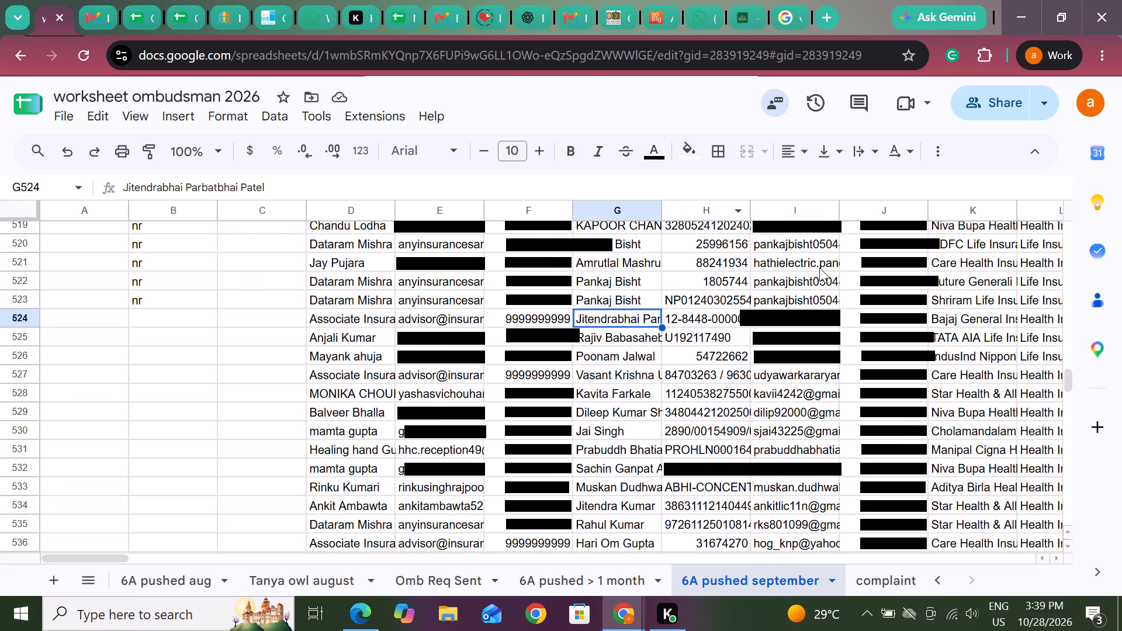
left_click(819, 268)
left_click(766, 321)
left_click(709, 321)
left_click(784, 318)
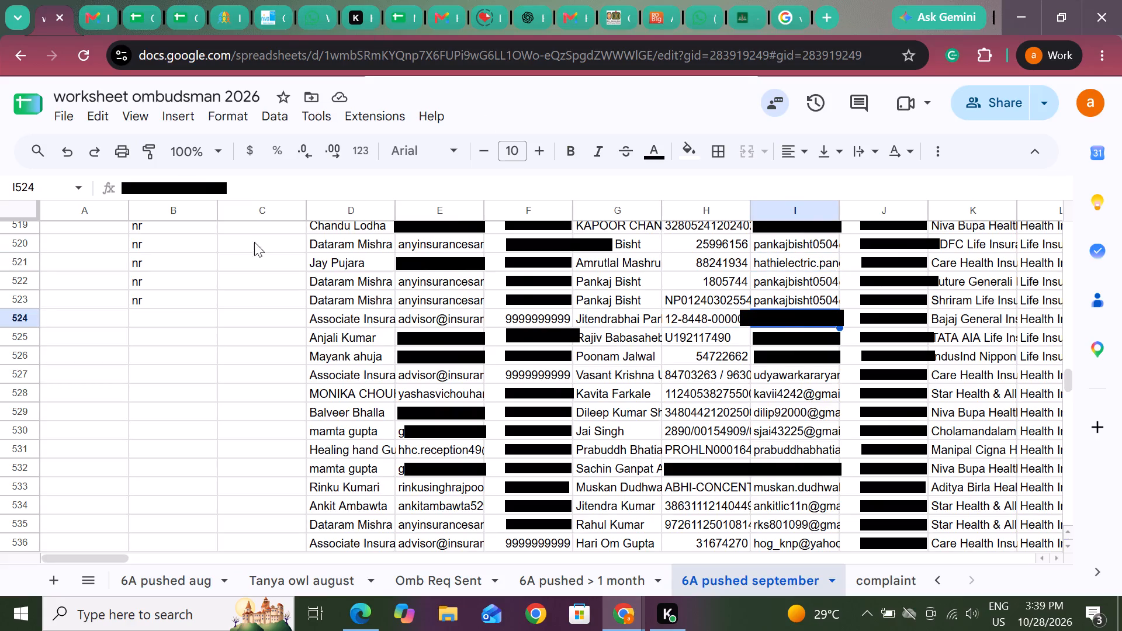
scroll(169, 279, "up", 2)
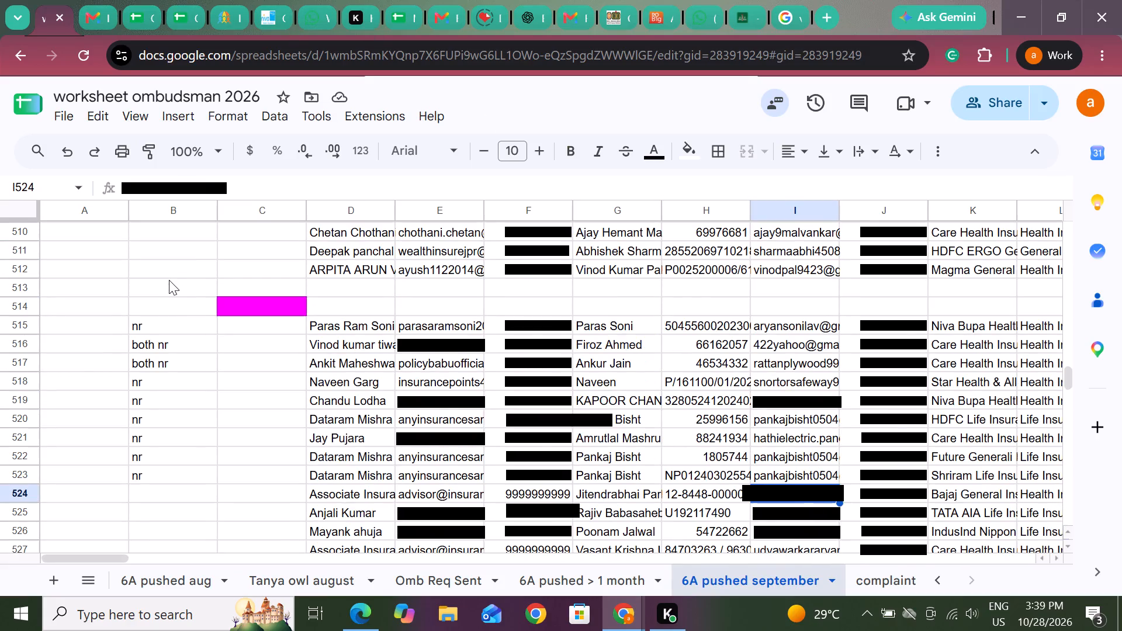
scroll(169, 280, "down", 1)
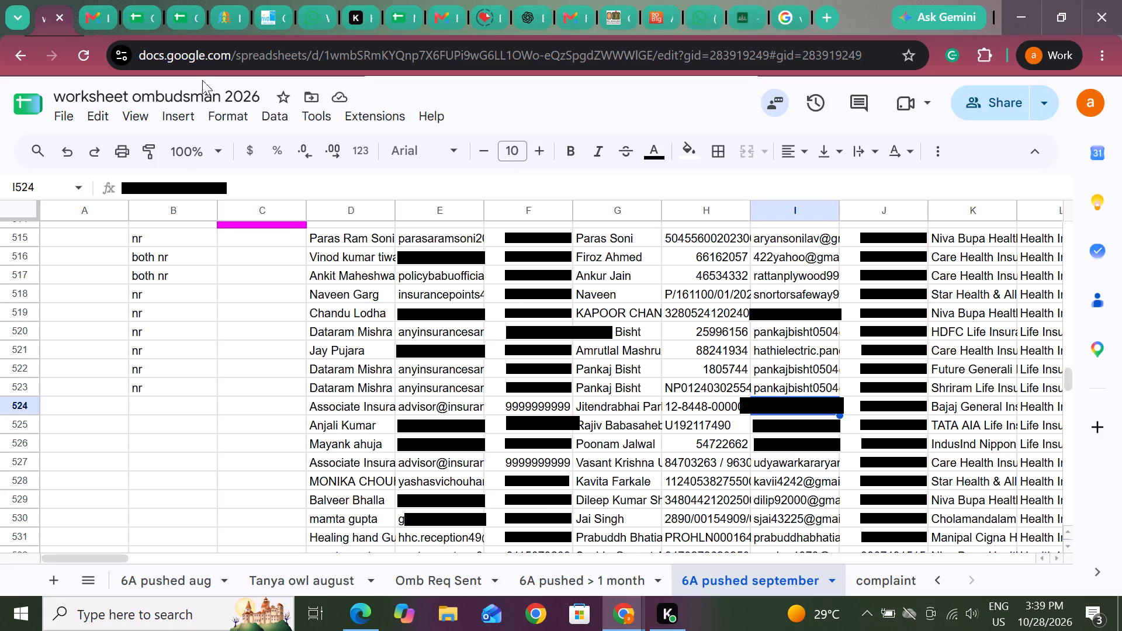
left_click(154, 406)
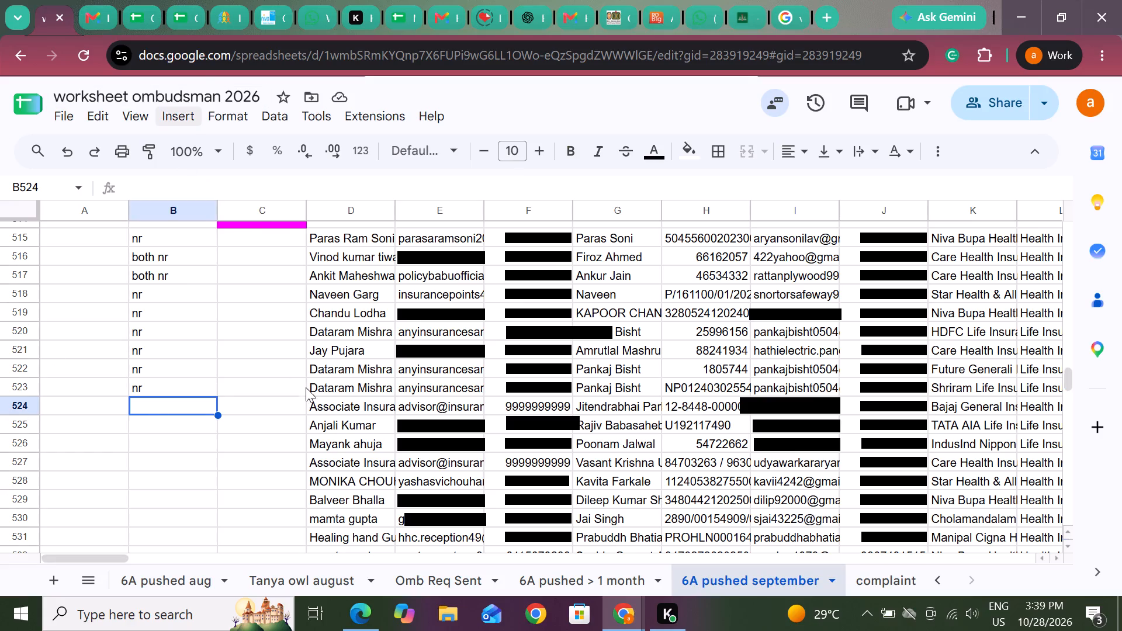
left_click(329, 403)
left_click(157, 412)
left_click(339, 408)
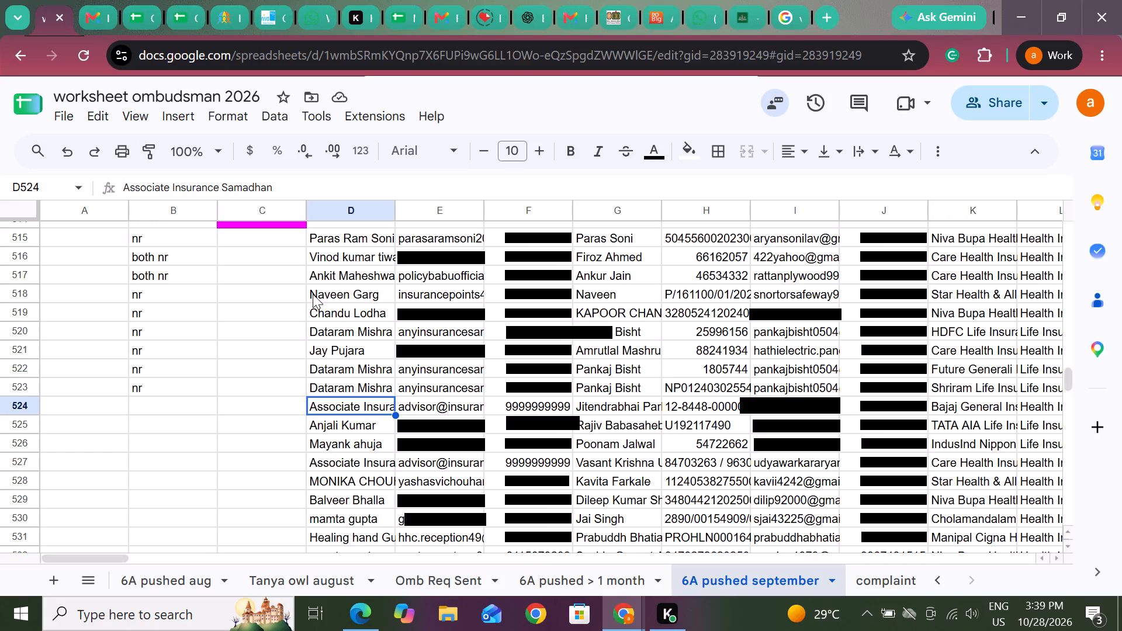
left_click(595, 417)
left_click(677, 401)
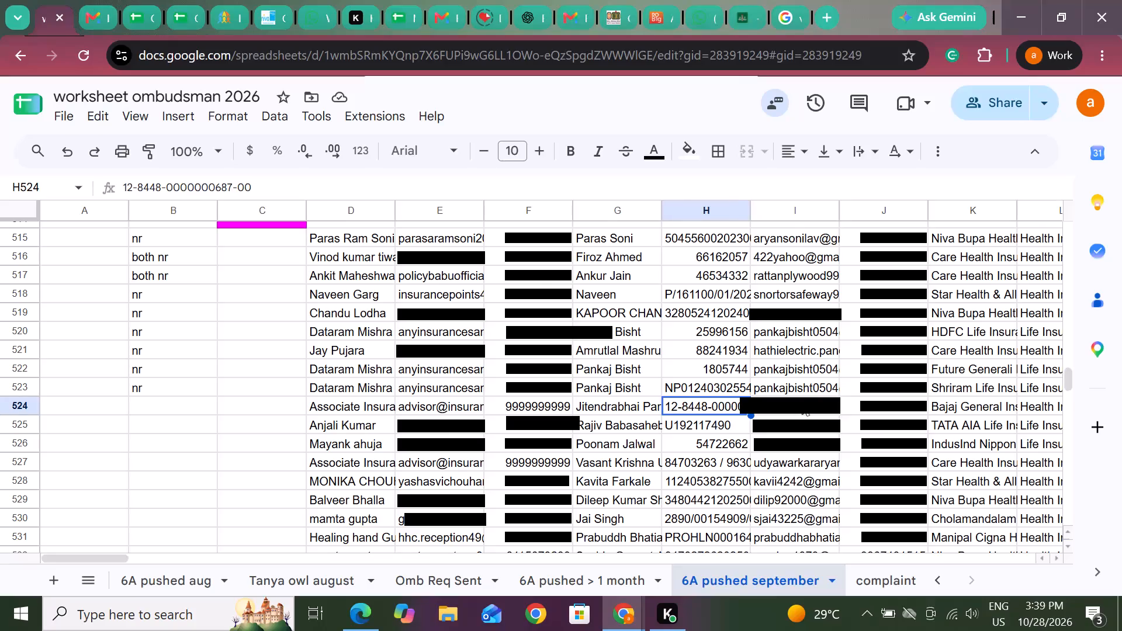
left_click(802, 401)
left_click(882, 401)
left_click(214, 407)
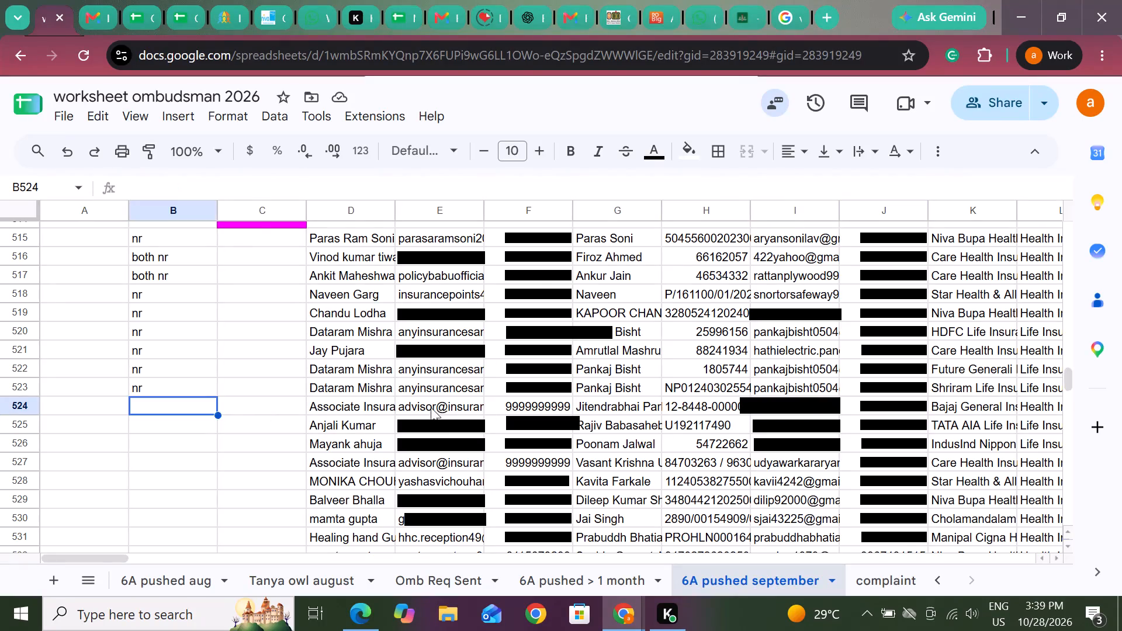
left_click(569, 407)
left_click(718, 405)
left_click(793, 404)
Copy the customer's phone number from column J of row 524 and search the admin portal's Form 6a Received Complaints for it.
left_click(867, 405)
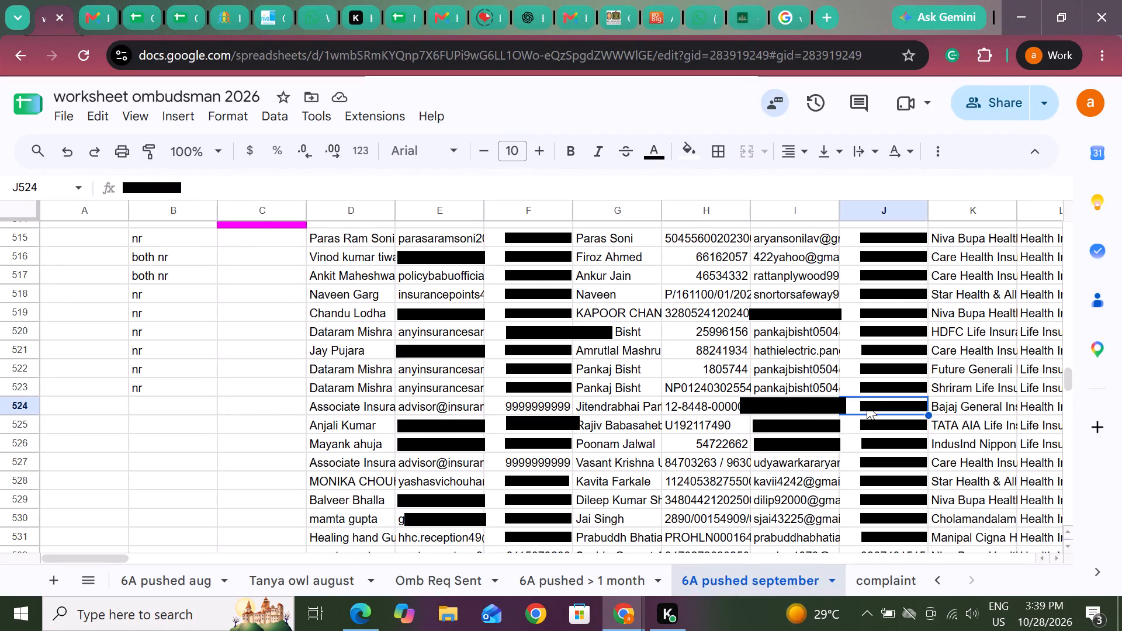
key("ctrl+c")
key("ctrl+c")
key("ctrl+c")
left_click(227, 26)
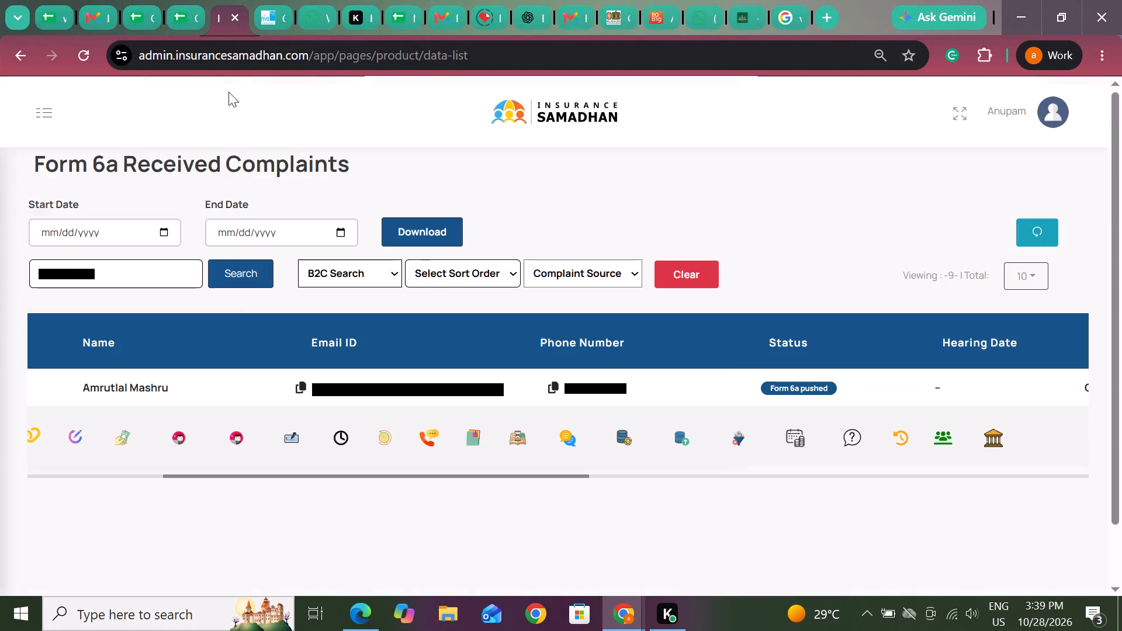
double_click(139, 272, "ctrl")
key("ctrl+v")
left_click(245, 283)
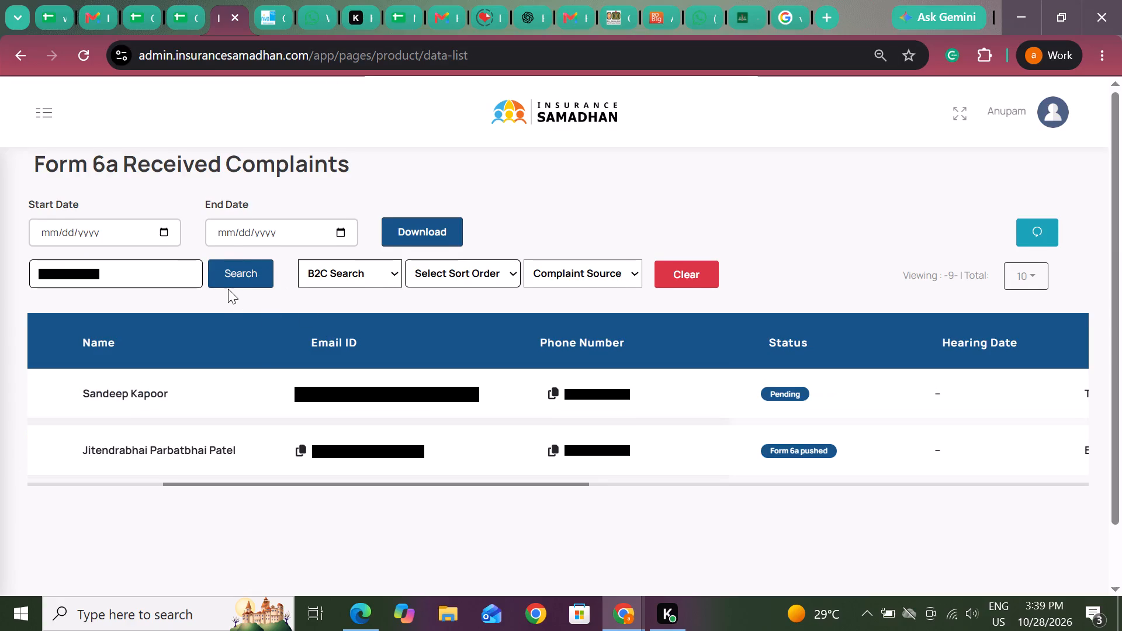
Expand the Form 6a pushed complaint and check its communication log, closing the log and collapsing the complaint when done.
scroll(228, 289, "down", 2)
scroll(283, 348, "left", 1)
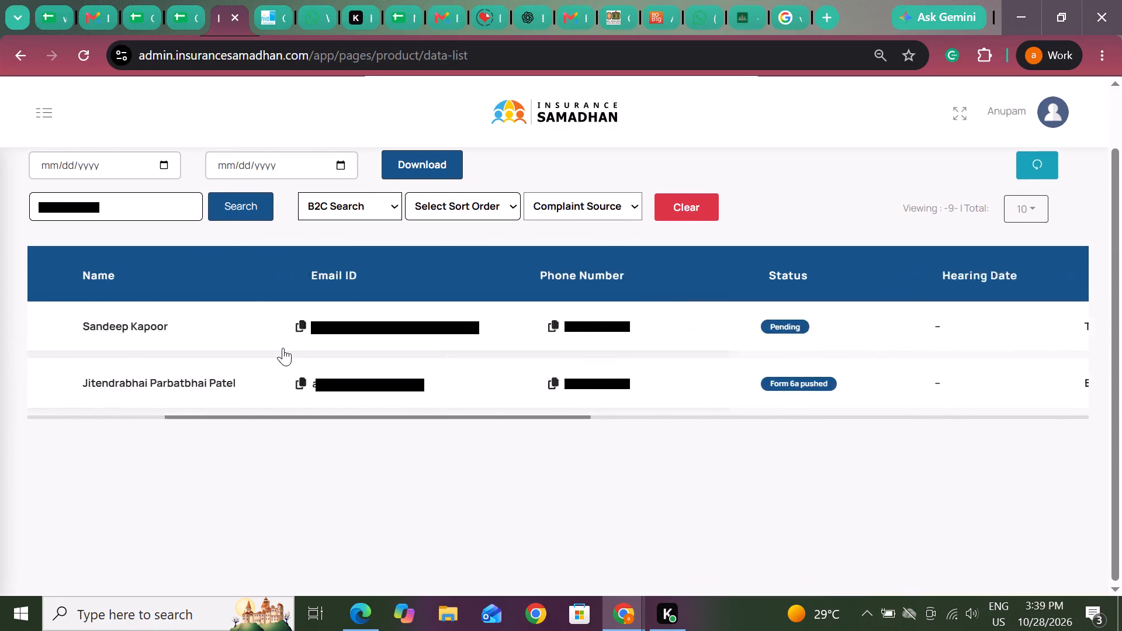
scroll(283, 348, "left", 1)
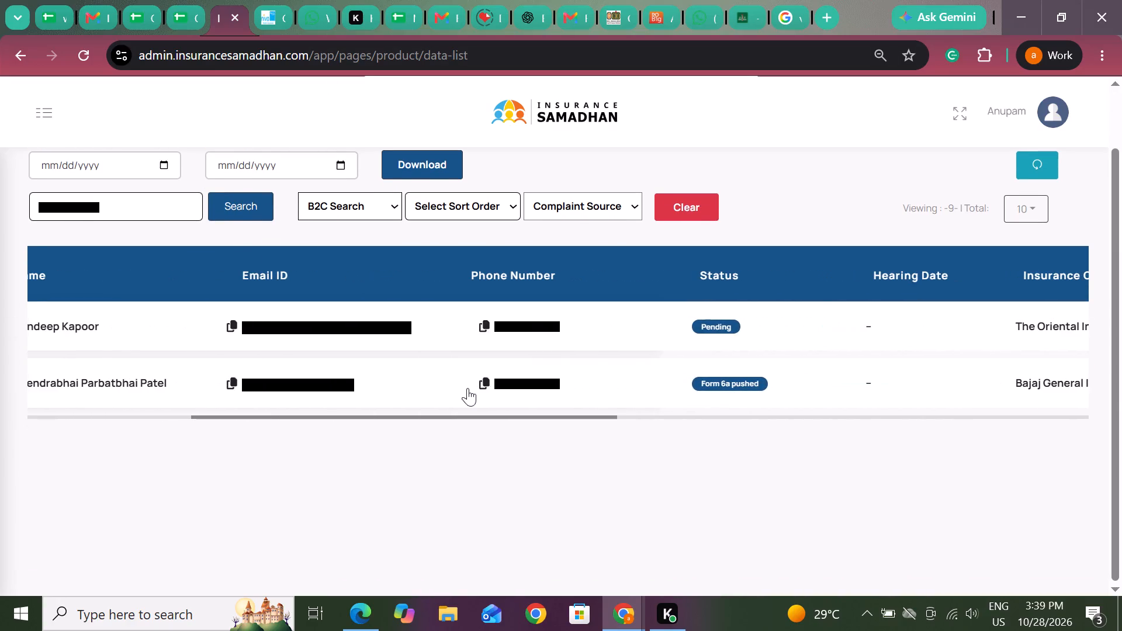
left_click(445, 393)
left_click(499, 432)
scroll(334, 299, "up", 5)
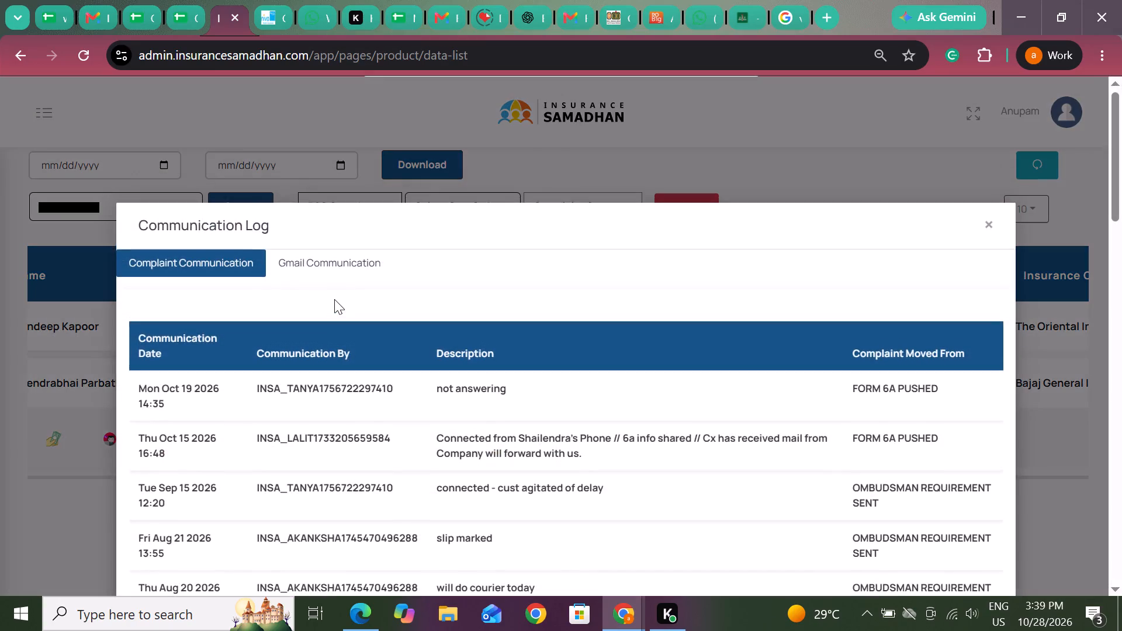
left_click(282, 134)
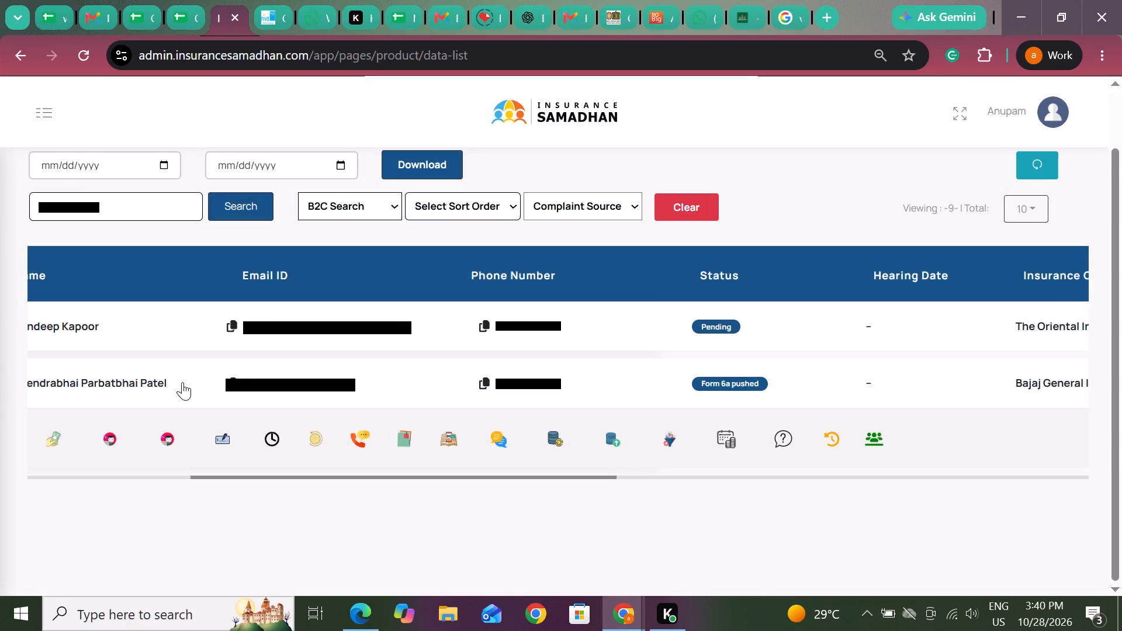
scroll(288, 376, "right", 1)
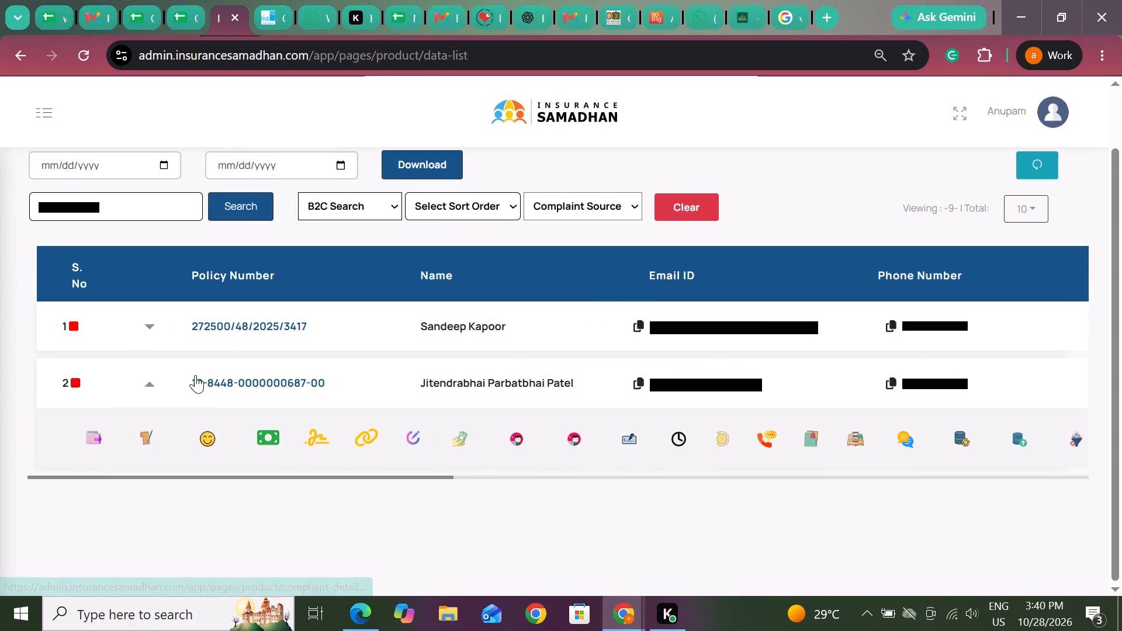
left_click(154, 386)
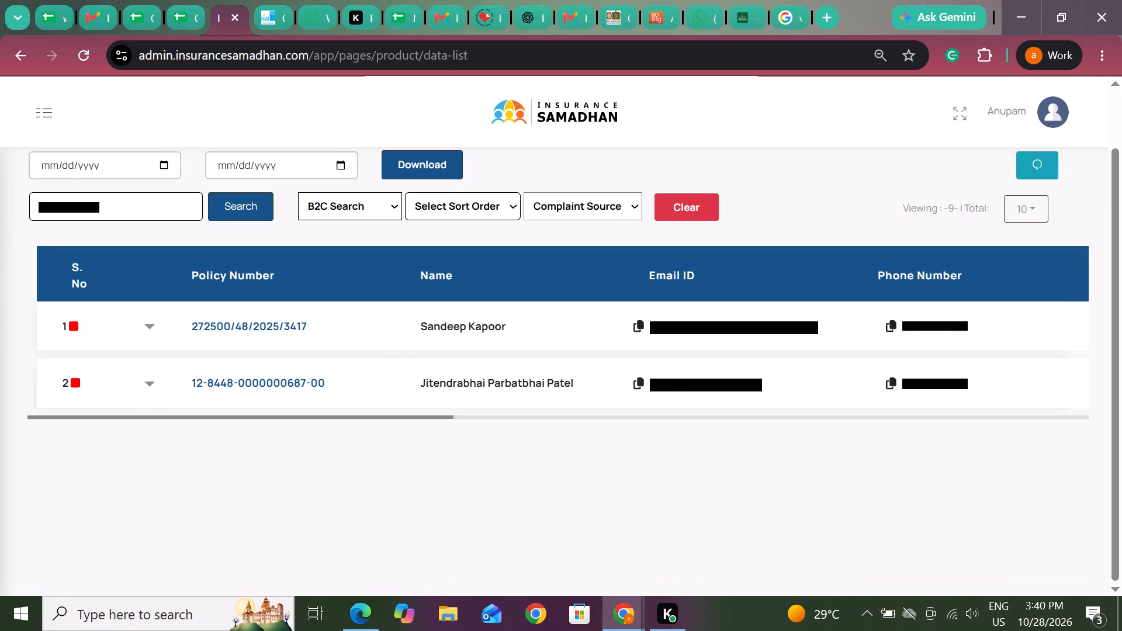
Copy the phone number of the Form 6a pushed complaint and call it from the Smartflo dialer.
scroll(629, 372, "left", 1)
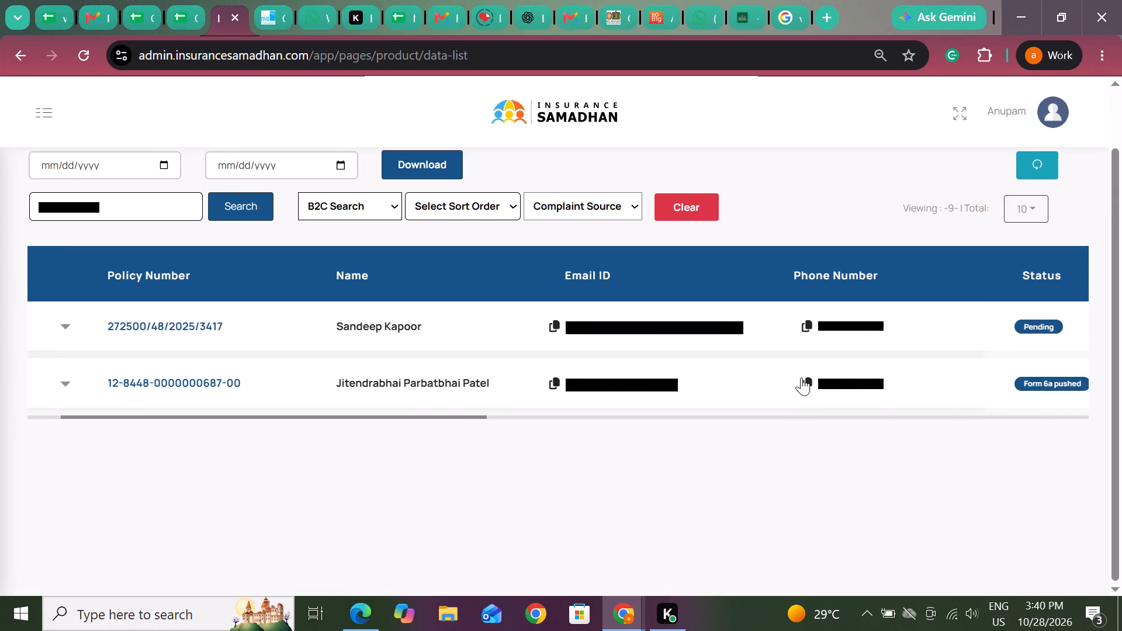
scroll(801, 377, "left", 1)
left_click(808, 382)
scroll(694, 4, "up", 4)
left_click(638, 33)
left_click(650, 33)
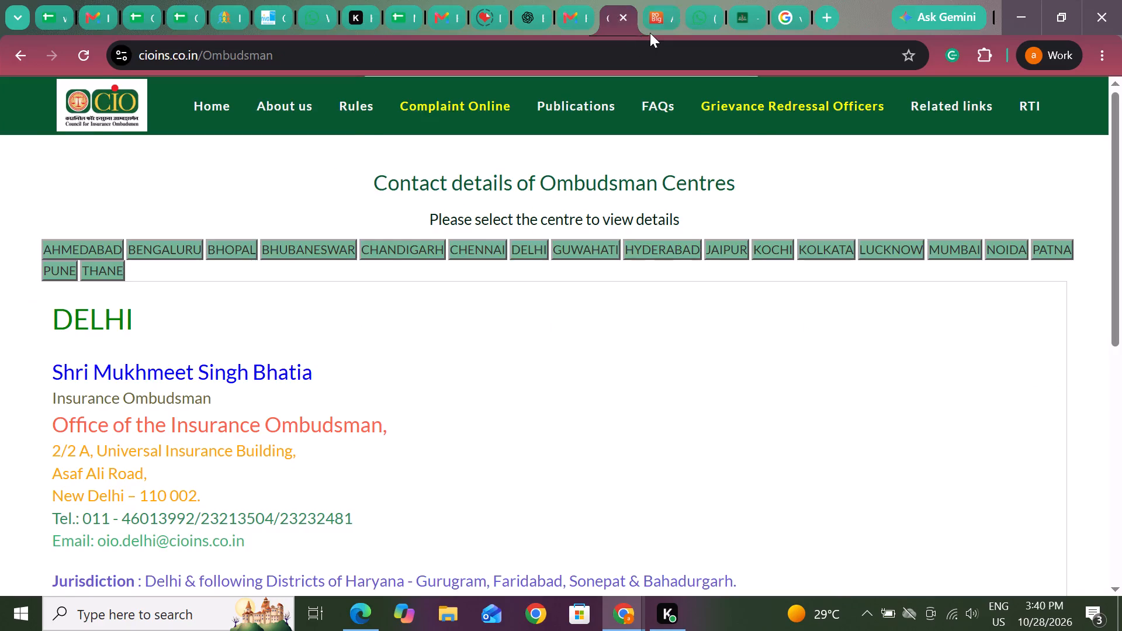
double_click(531, 190)
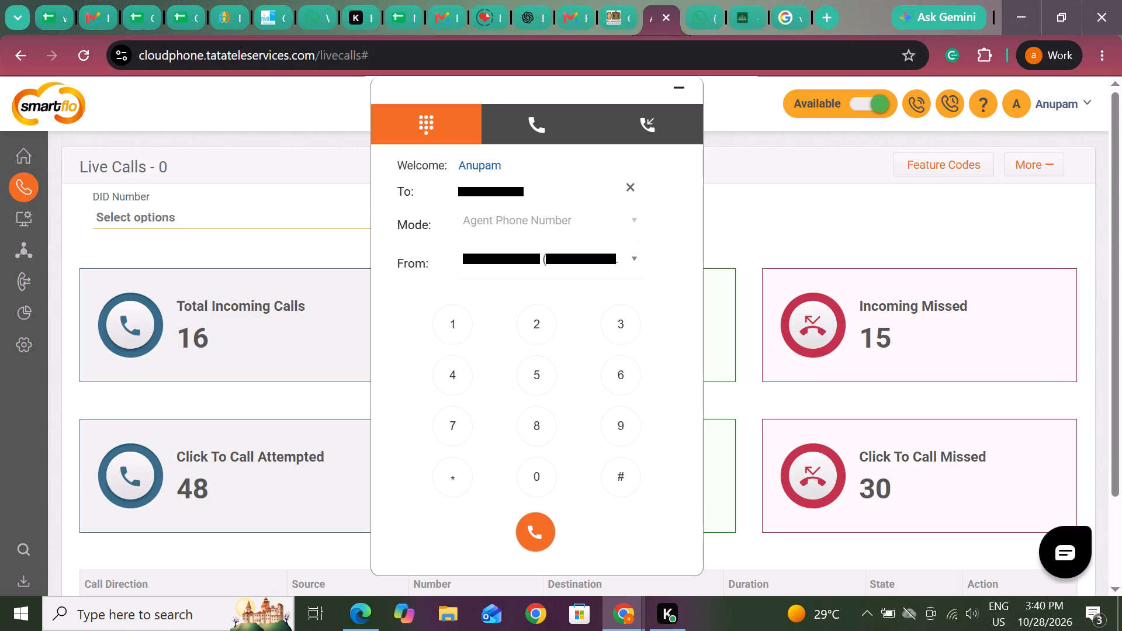
key("ctrl+v")
left_click(536, 532)
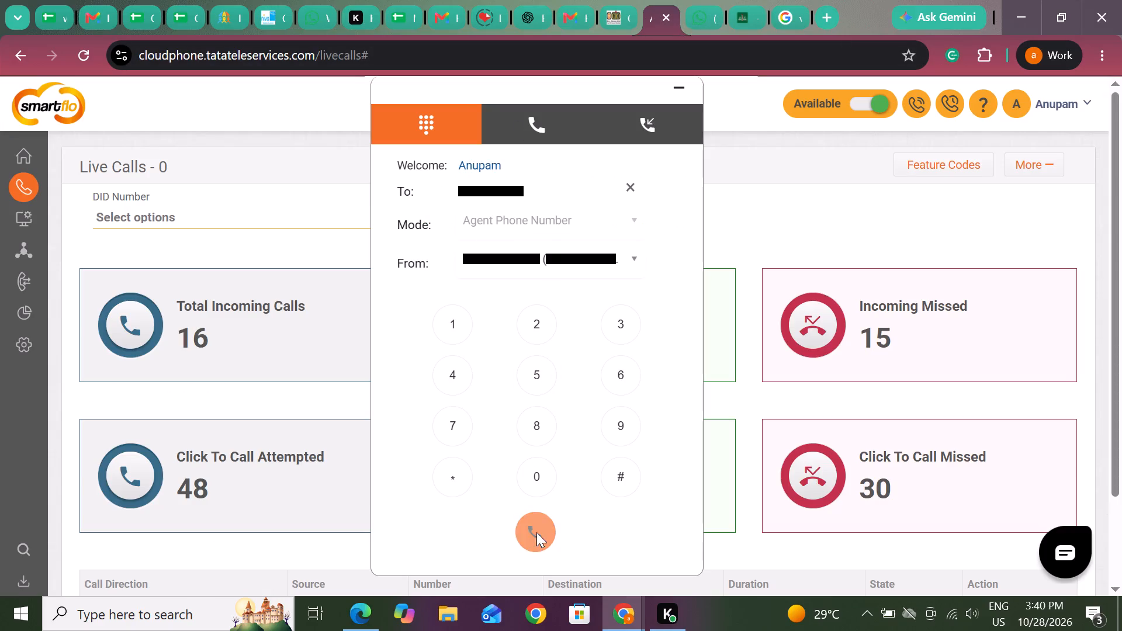
scroll(110, 22, "up", 6)
Return to the admin portal and open the complaint details of the Bajaj General Insurance case.
left_click(226, 26)
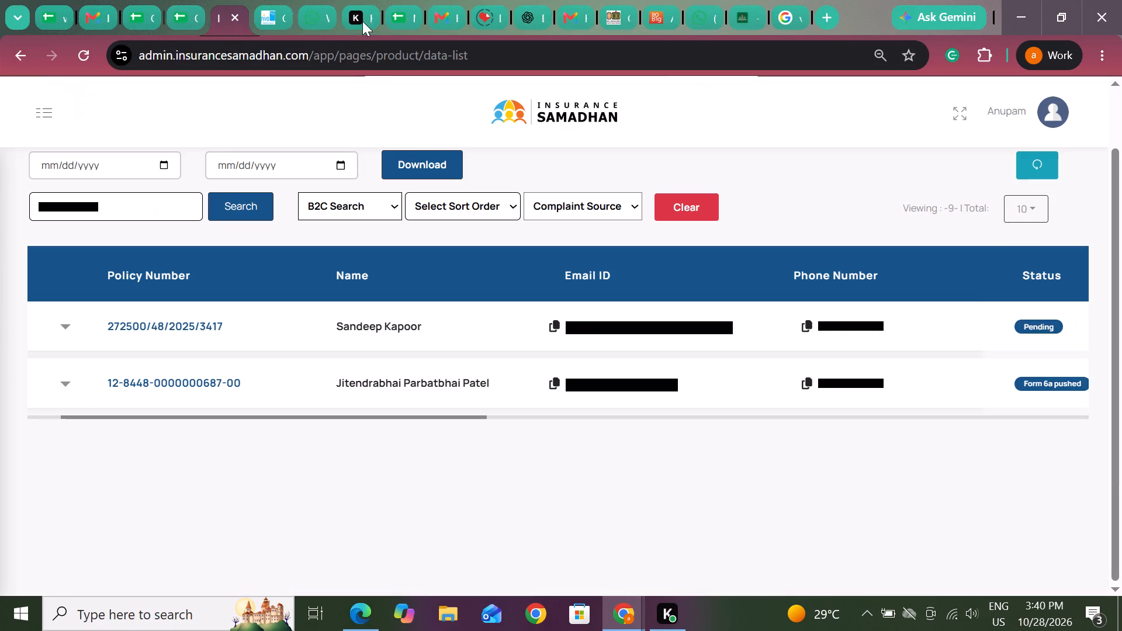
scroll(280, 372, "left", 2)
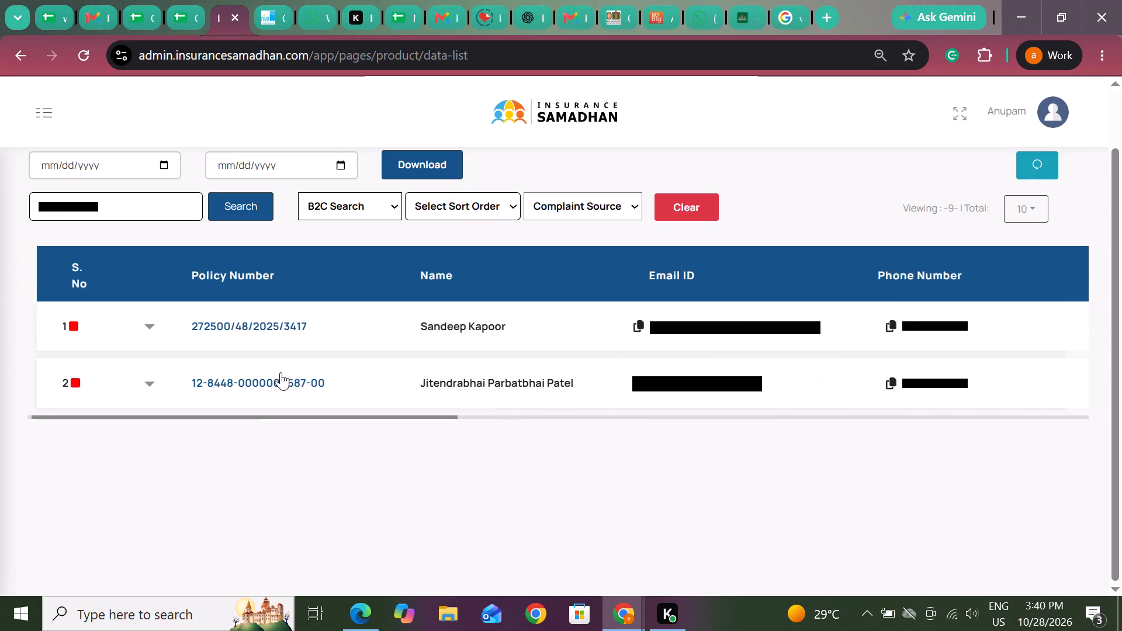
scroll(280, 372, "left", 3)
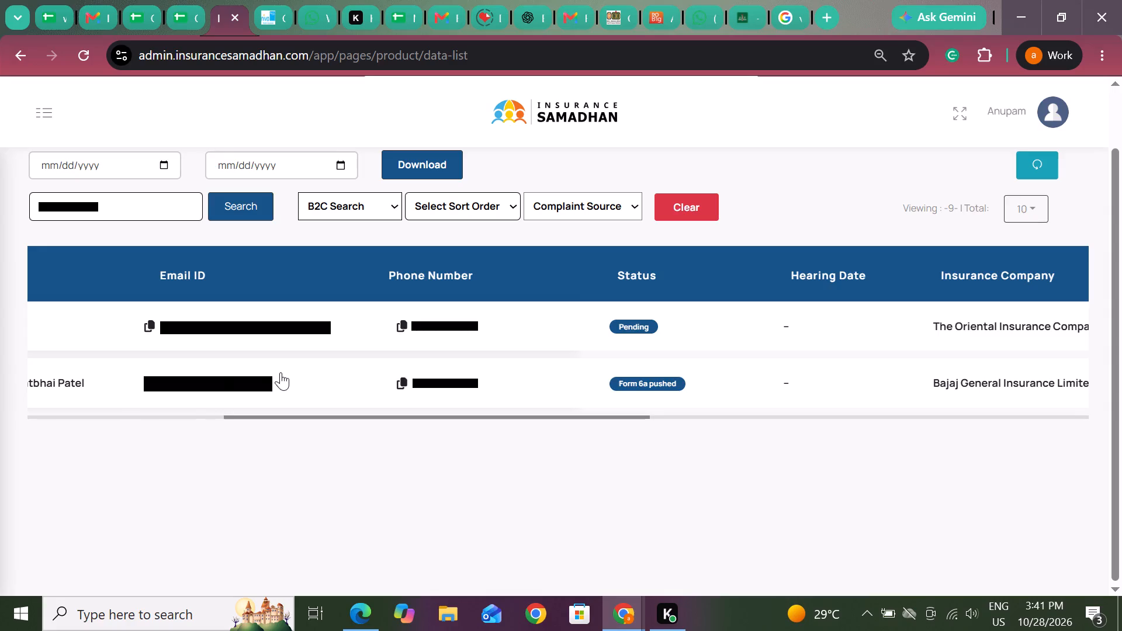
scroll(280, 372, "right", 1)
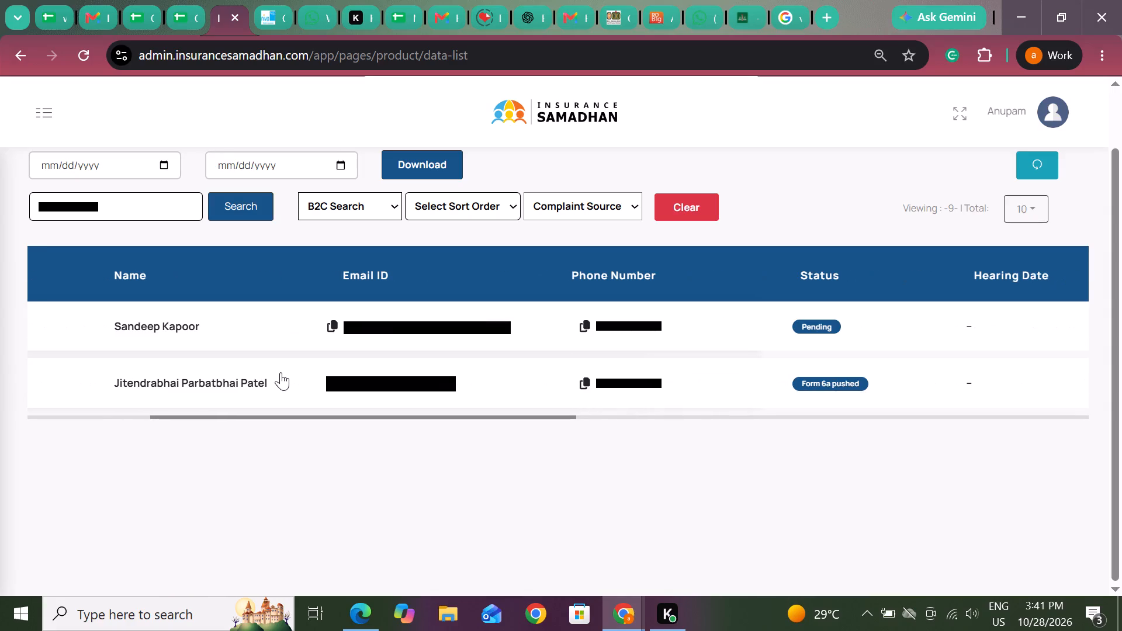
scroll(226, 390, "left", 1)
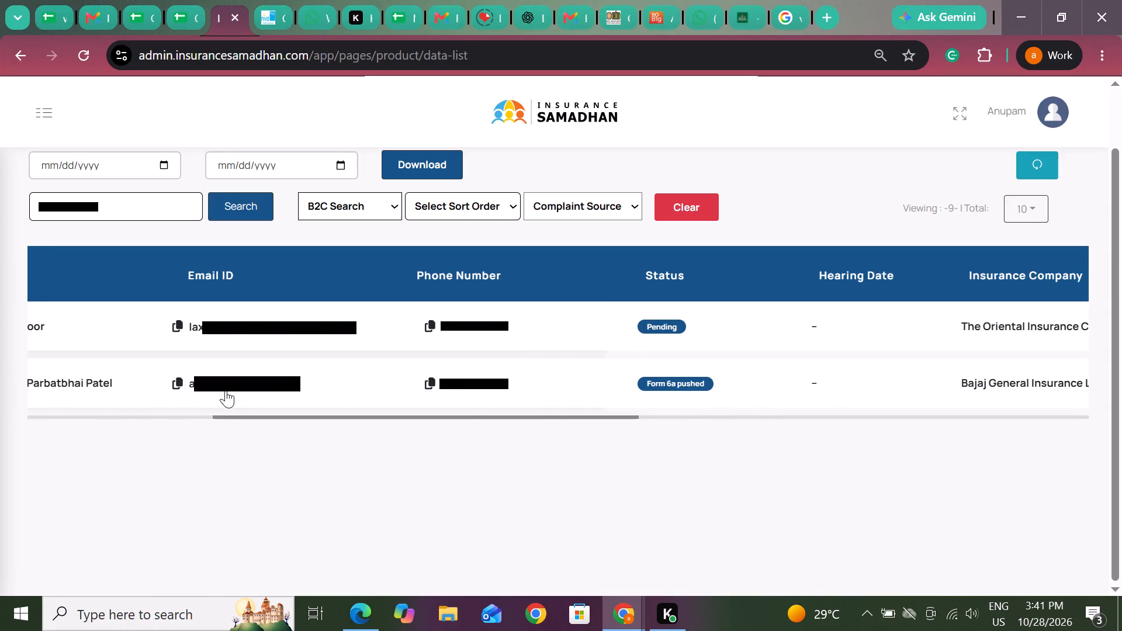
scroll(226, 390, "left", 1)
scroll(226, 390, "right", 1)
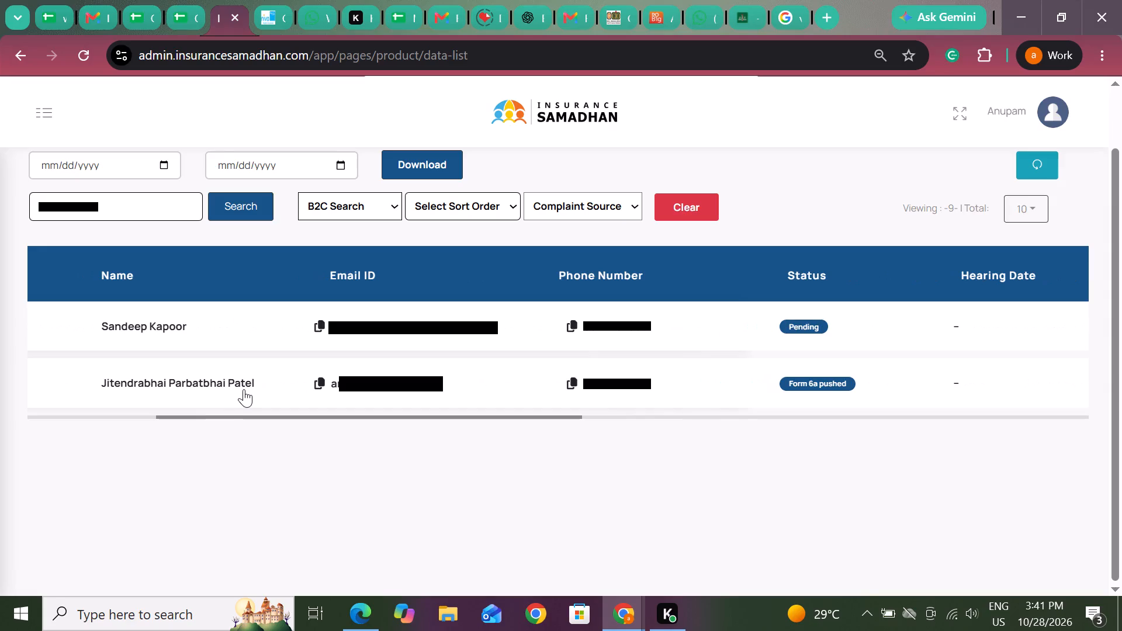
scroll(244, 389, "left", 2)
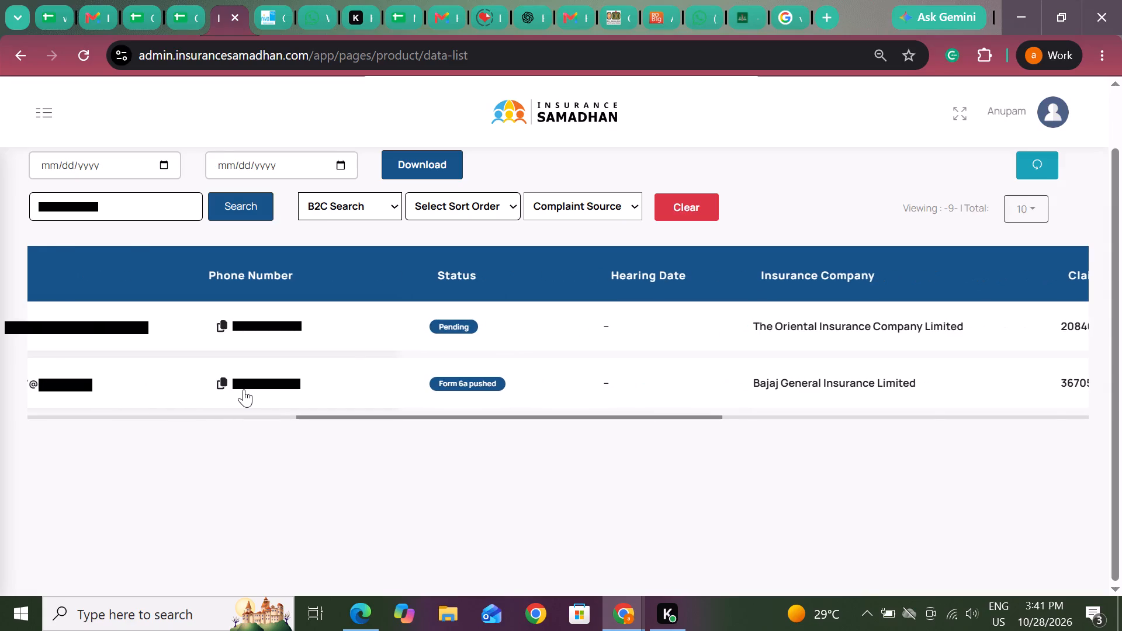
scroll(244, 389, "right", 2)
scroll(244, 389, "left", 1)
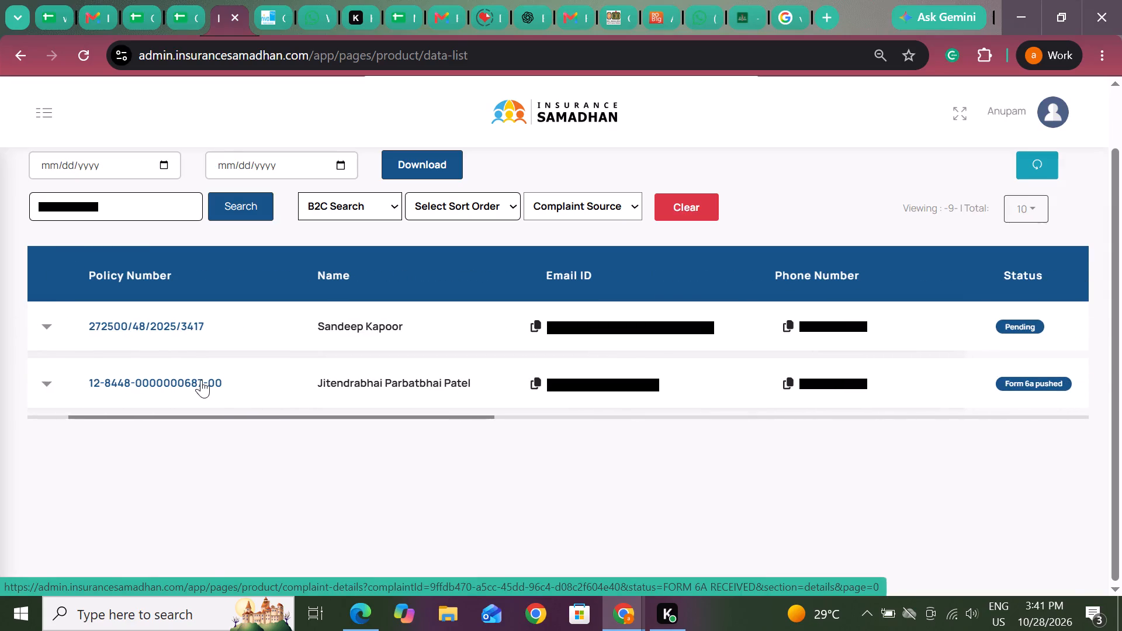
left_click(201, 380)
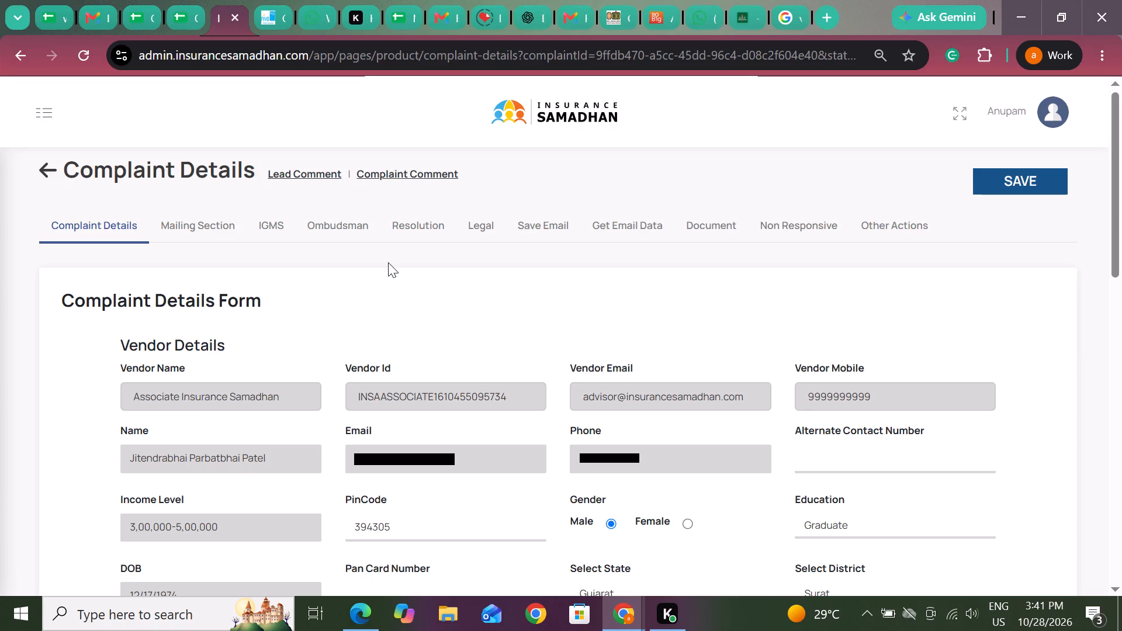
In the complaint's Ombudsman section, open the "Form 6A submitted via" choices under Form 6A Data.
left_click(350, 233)
scroll(688, 374, "down", 5)
left_click(381, 314)
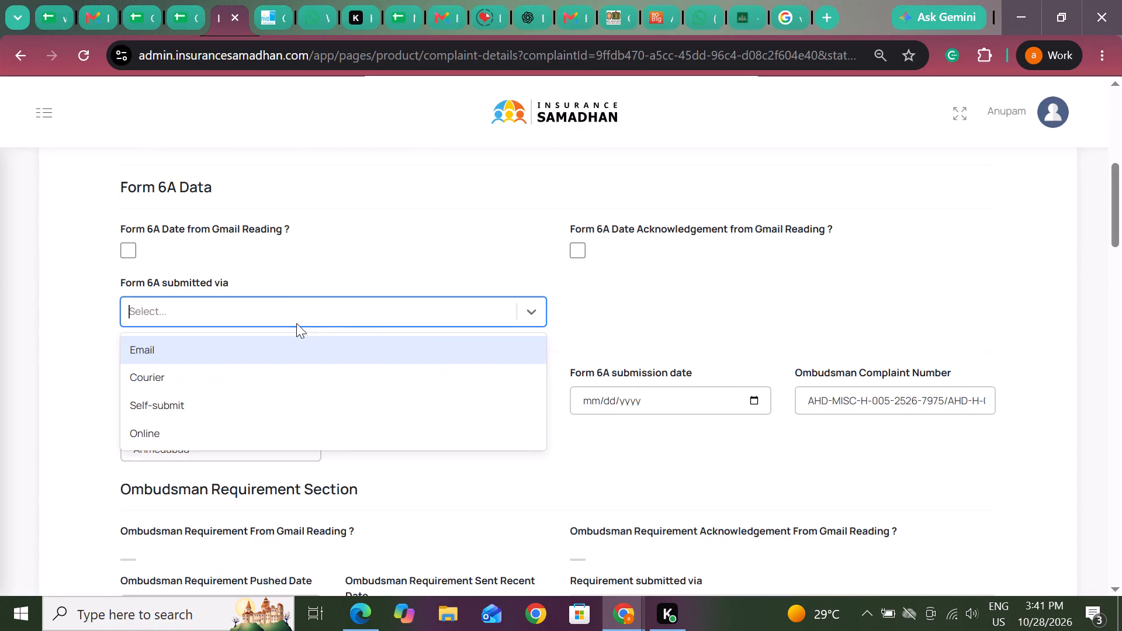
Set "Form 6A submitted via" to Email in the Form 6A Data of the complaint.
left_click(280, 345)
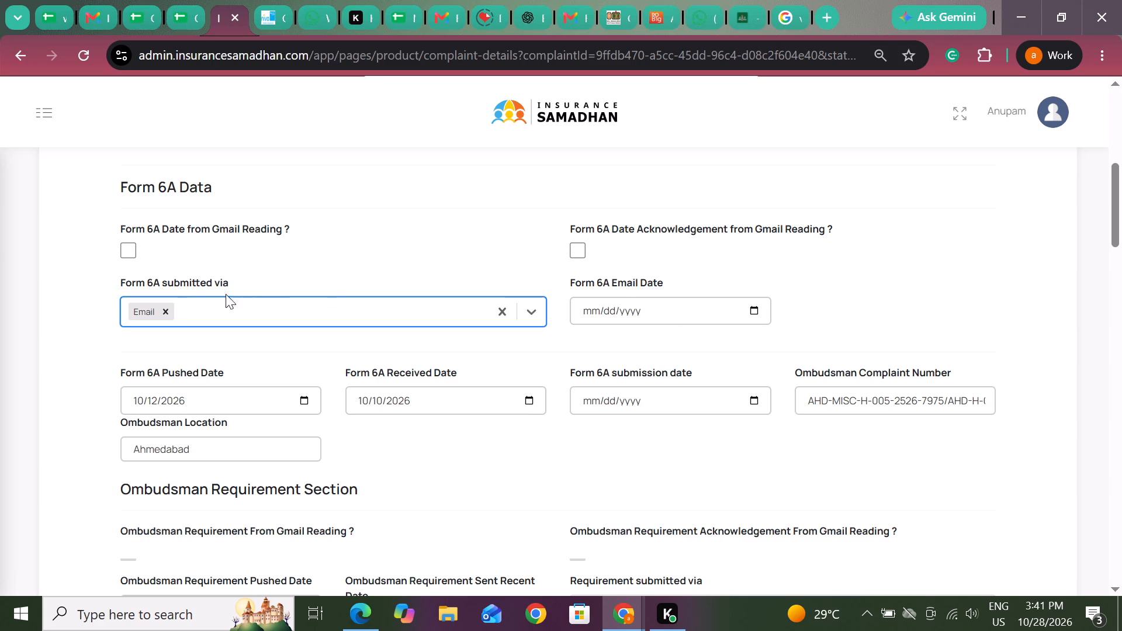
Open the complaint comments and check the Complaint Communication entries in the communication log.
scroll(167, 314, "up", 5)
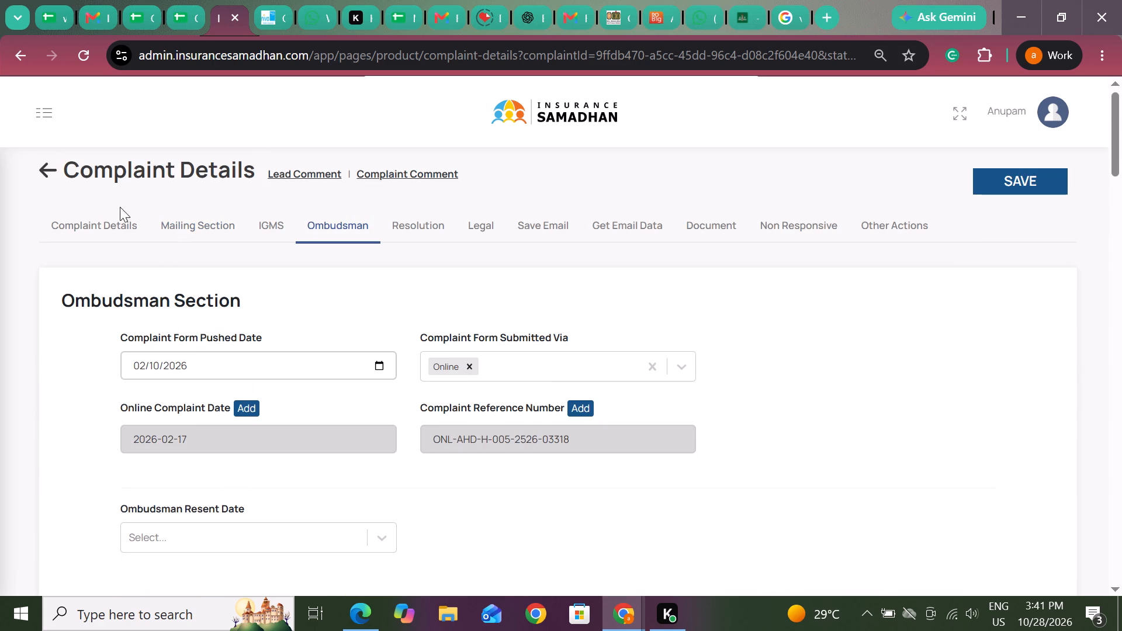
left_click(378, 168)
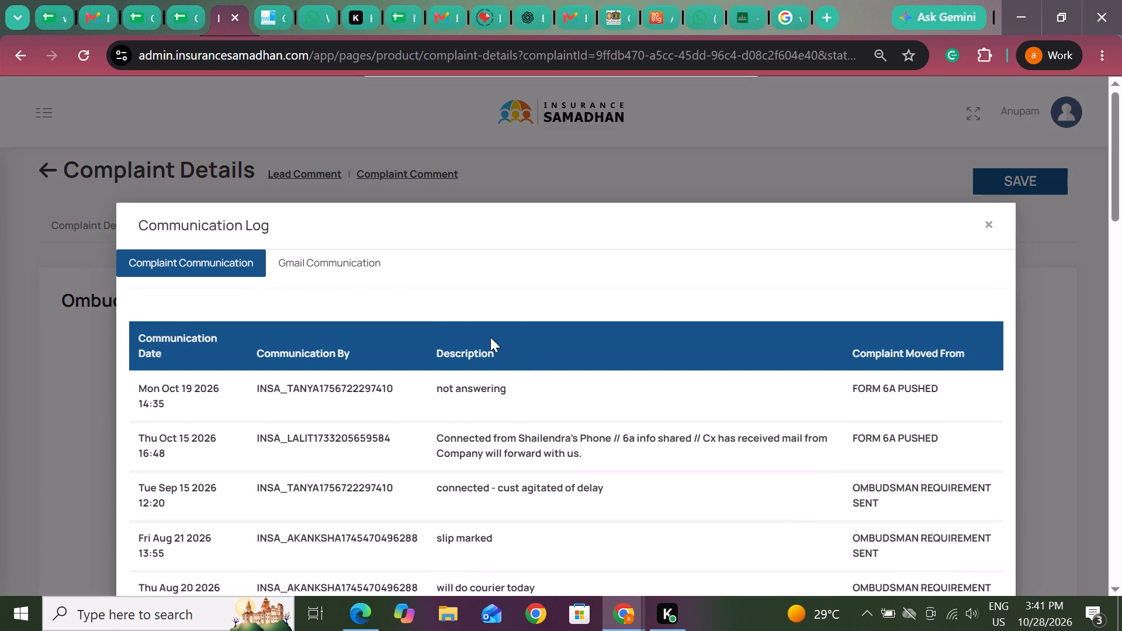
left_click(223, 144)
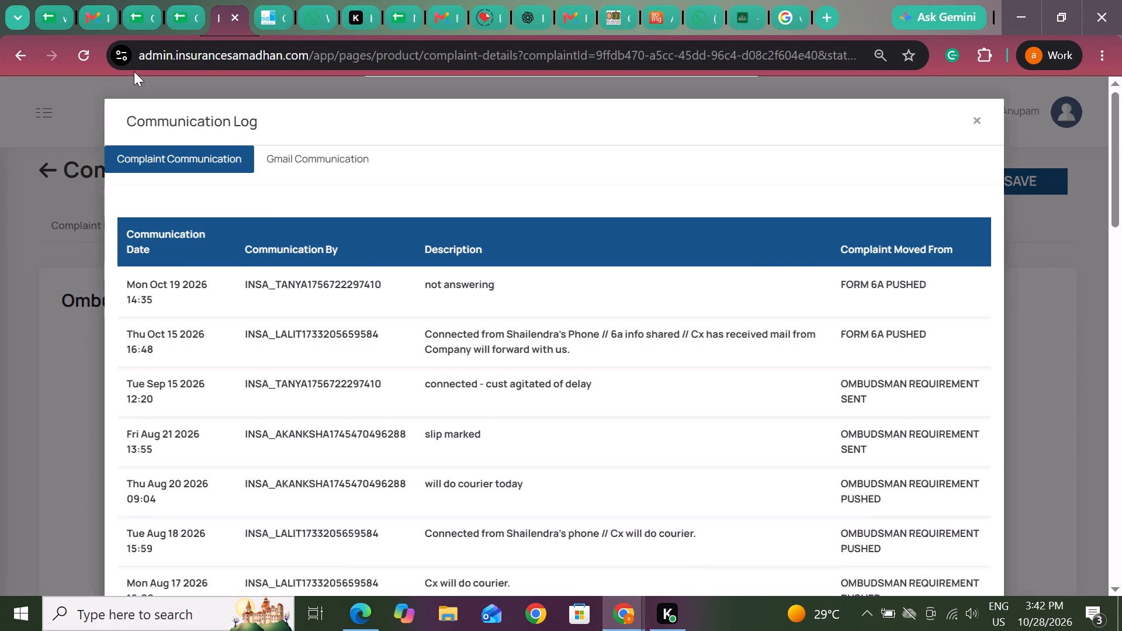
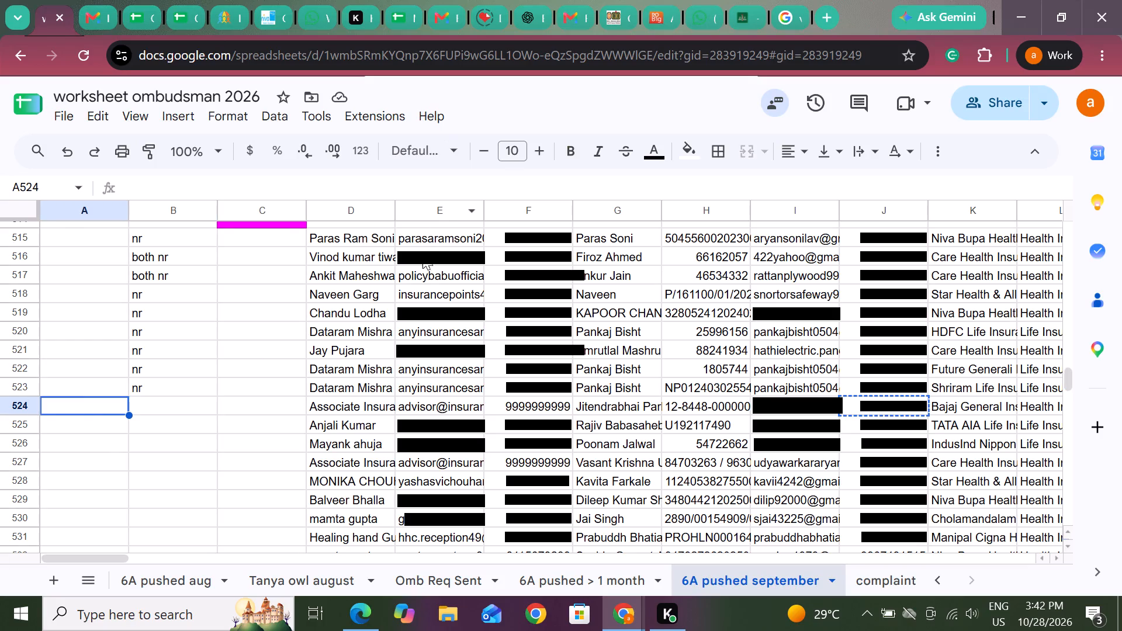
Check the advisor, remark and customer cells of row 524 in the 6A pushed september sheet.
left_click(193, 412)
left_click(373, 402)
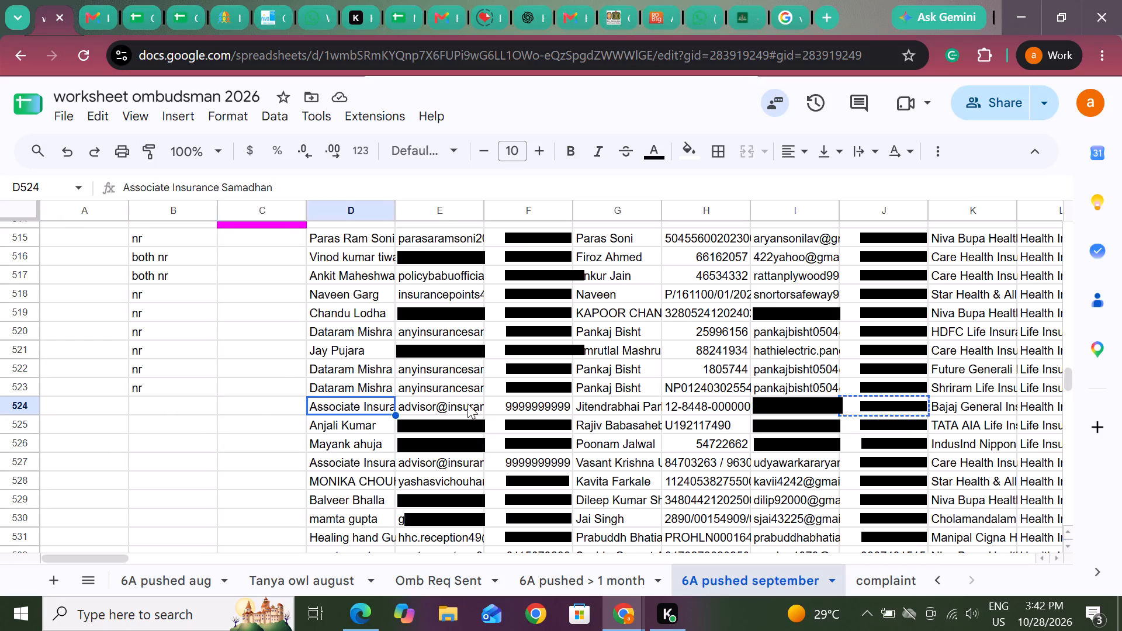
left_click(505, 405)
left_click(515, 404)
left_click(184, 411)
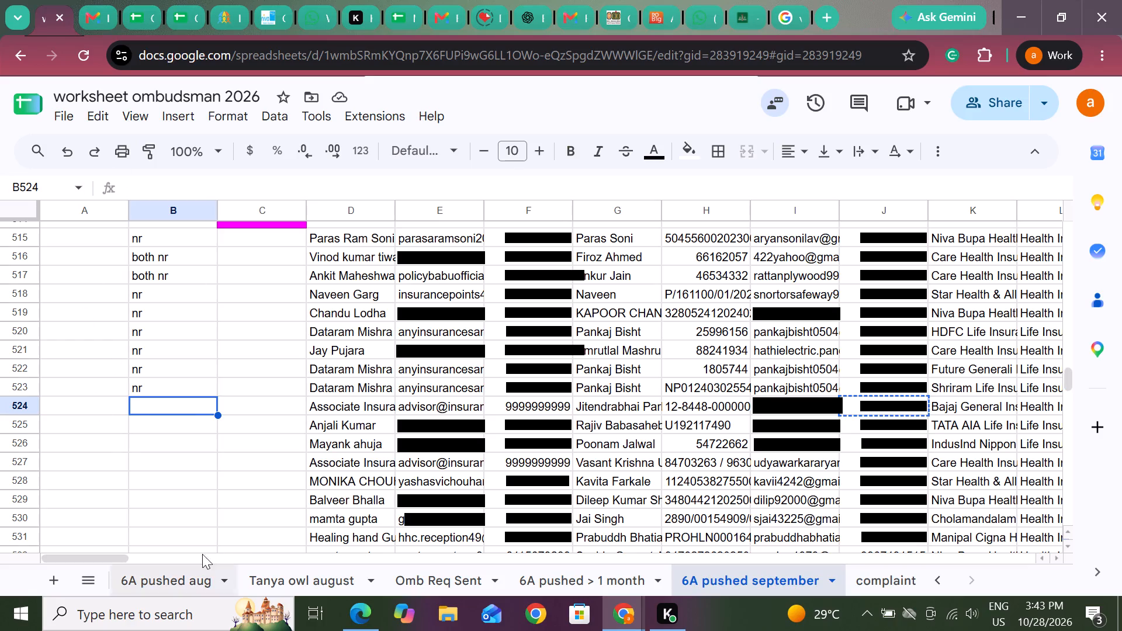
left_click(618, 398)
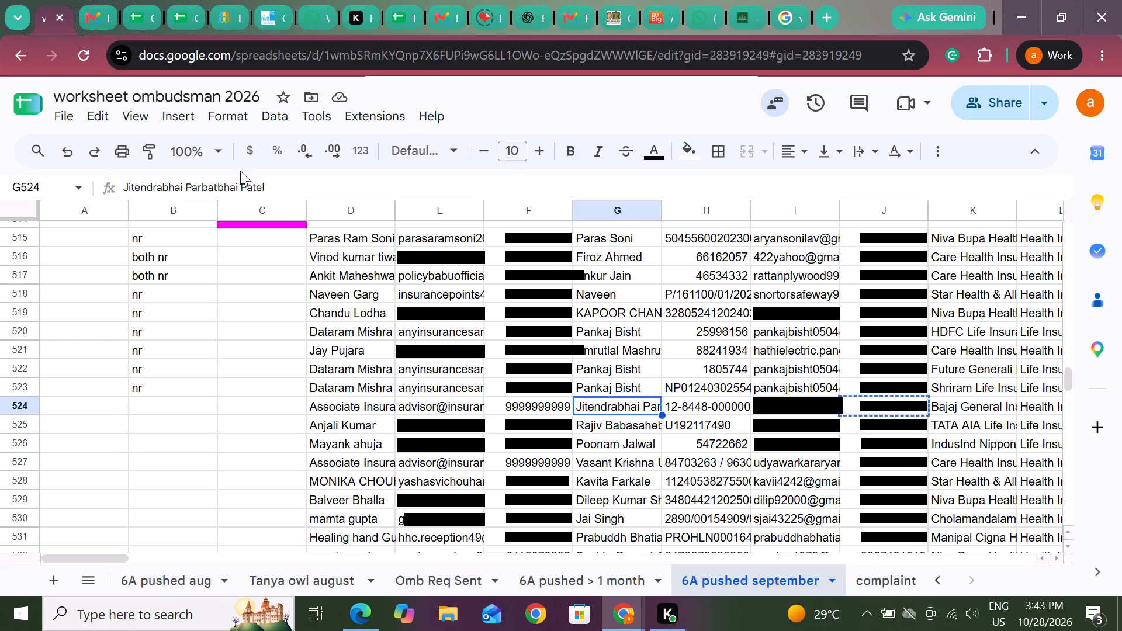
Switch to the admin portal and review the case's complaint comments, closing the communication log when done.
left_click(226, 16)
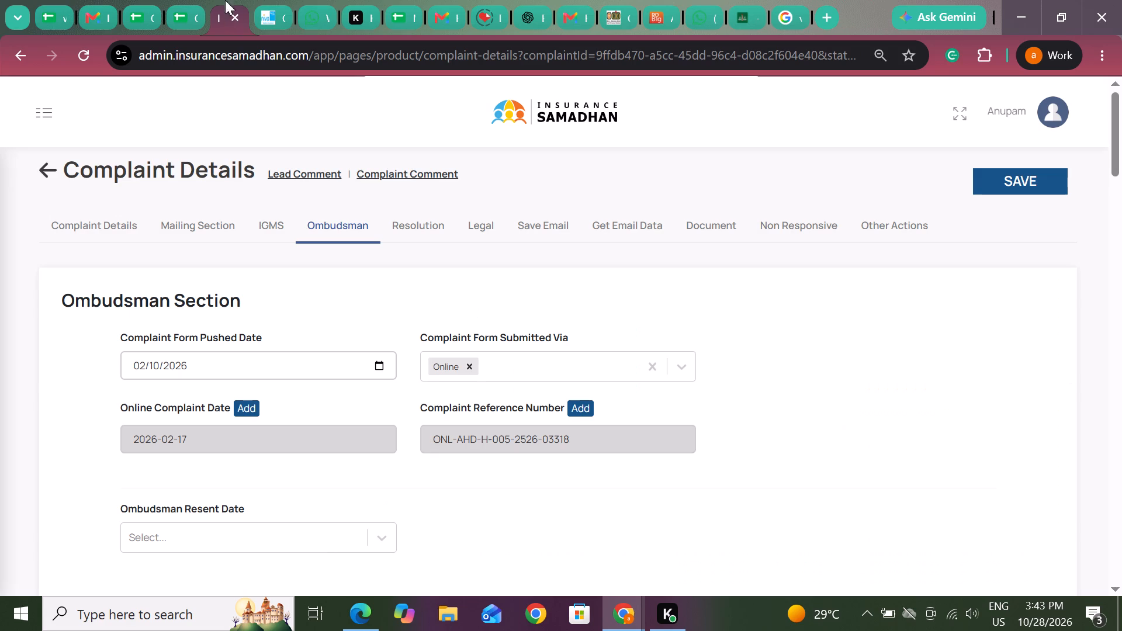
left_click(410, 174)
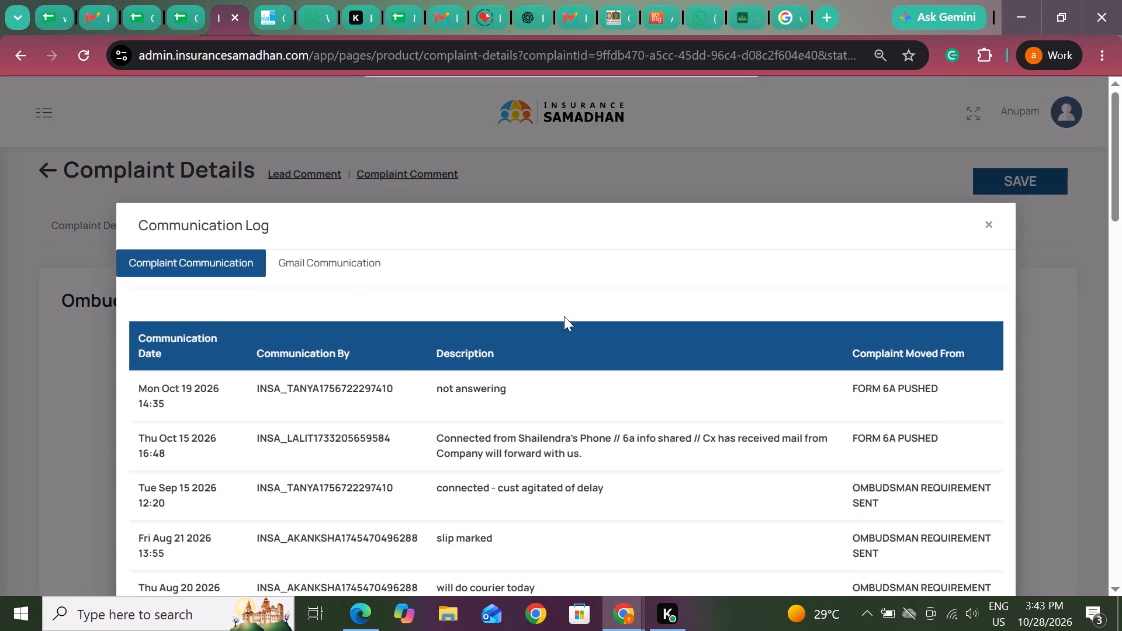
scroll(367, 394, "up", 4)
left_click(195, 154)
Recheck the empty remark cell of worksheet row 524, and review the case's complaint comments in the admin portal again.
left_click(163, 26)
left_click(171, 26)
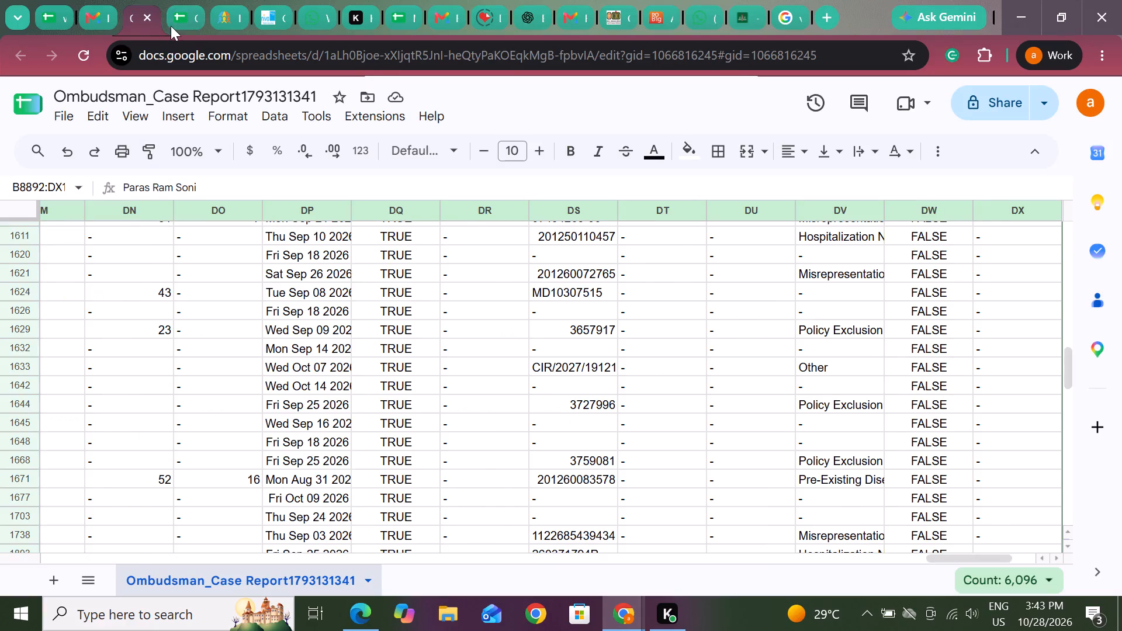
left_click(58, 22)
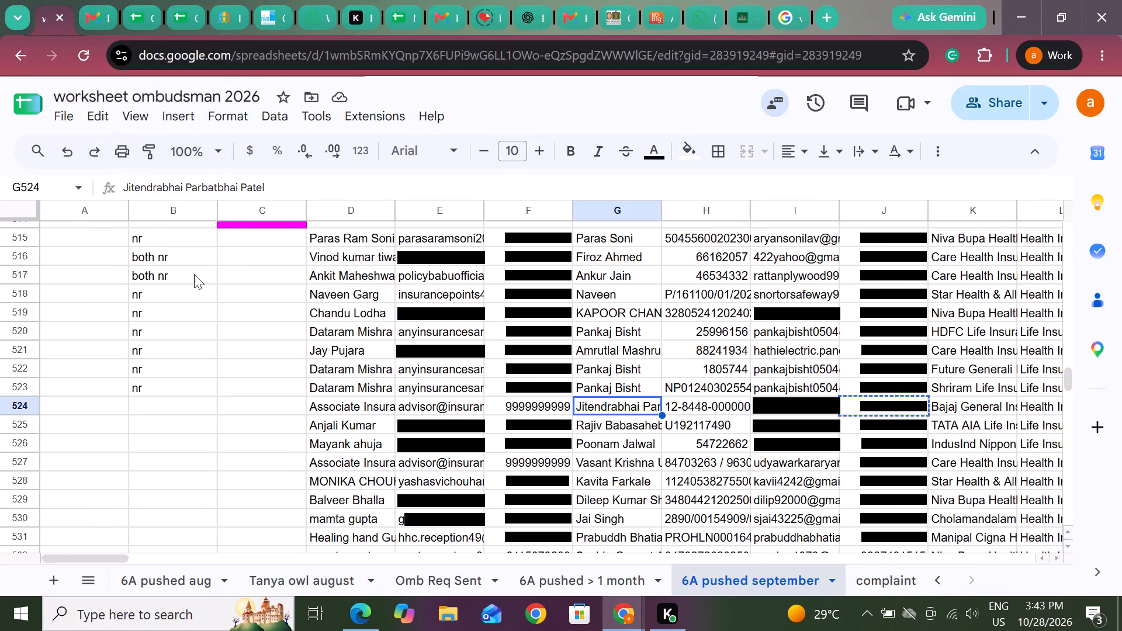
left_click(169, 404)
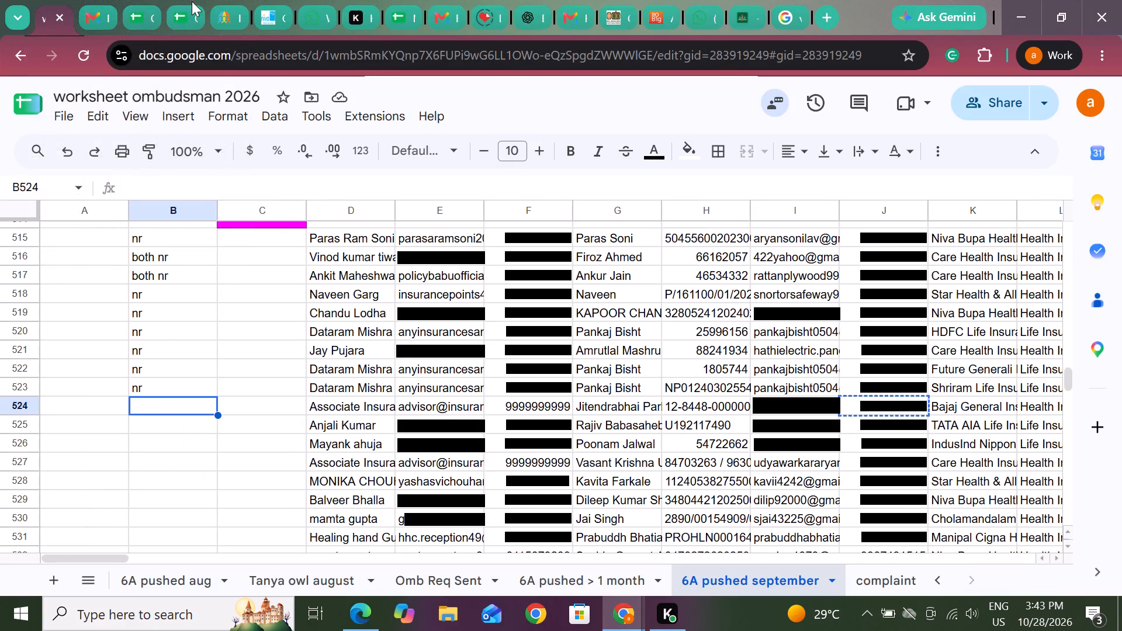
left_click(237, 24)
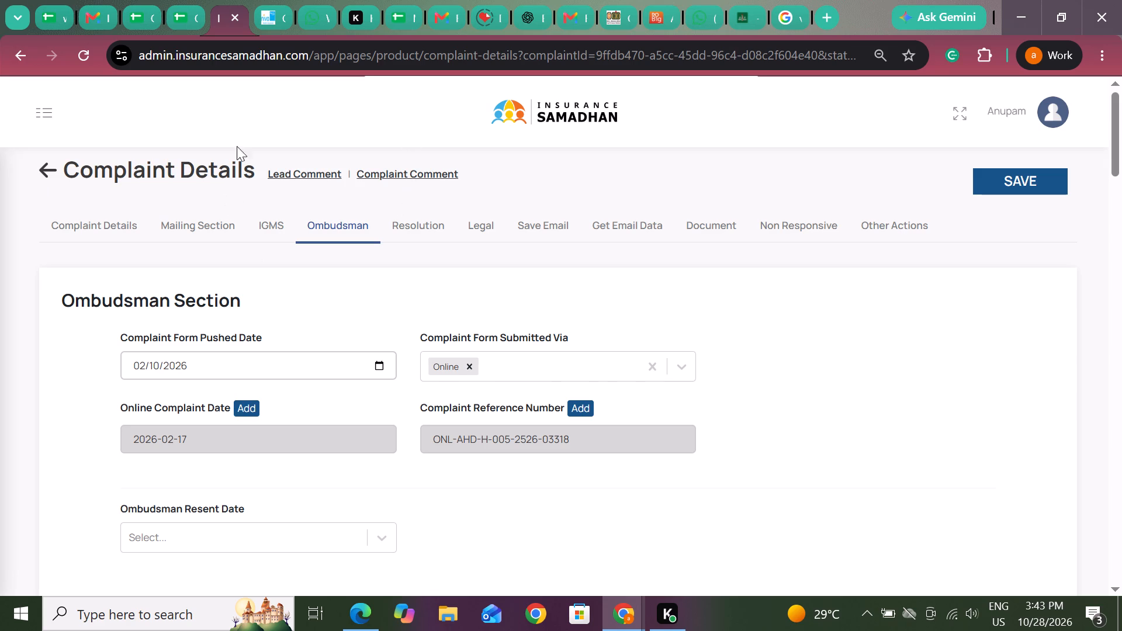
left_click(414, 189)
double_click(417, 182)
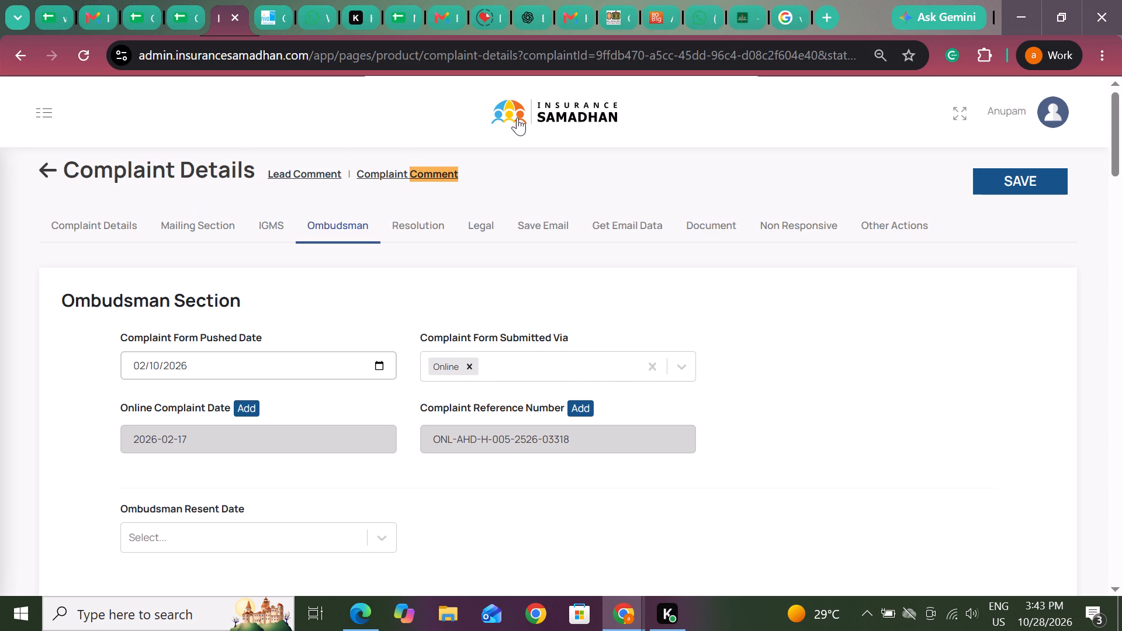
left_click(393, 194)
left_click(389, 175)
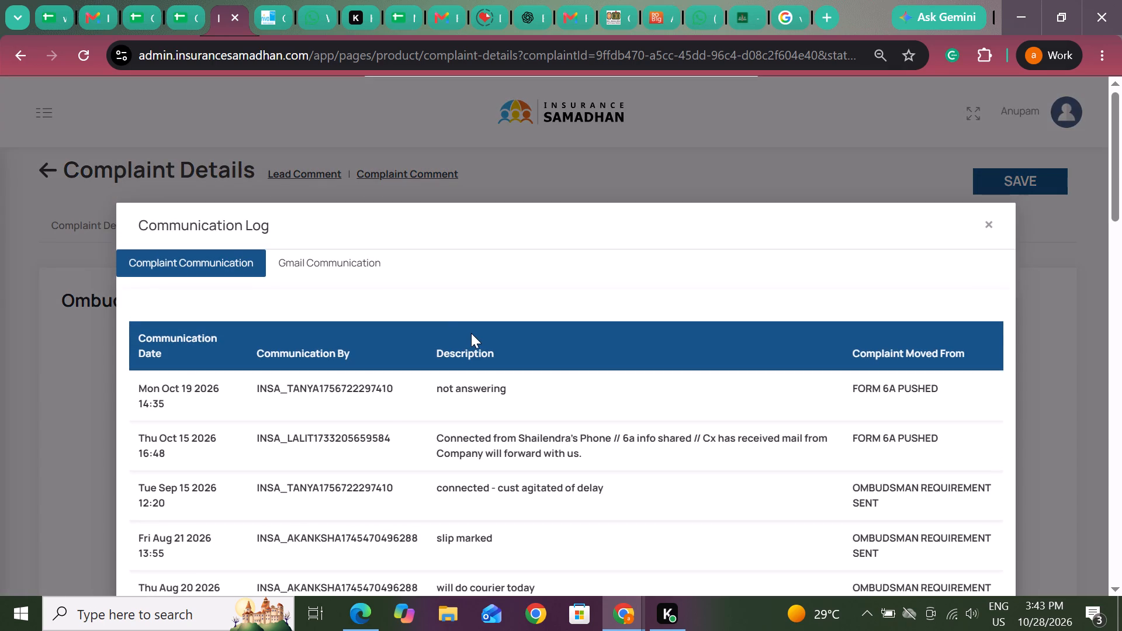
left_click(349, 130)
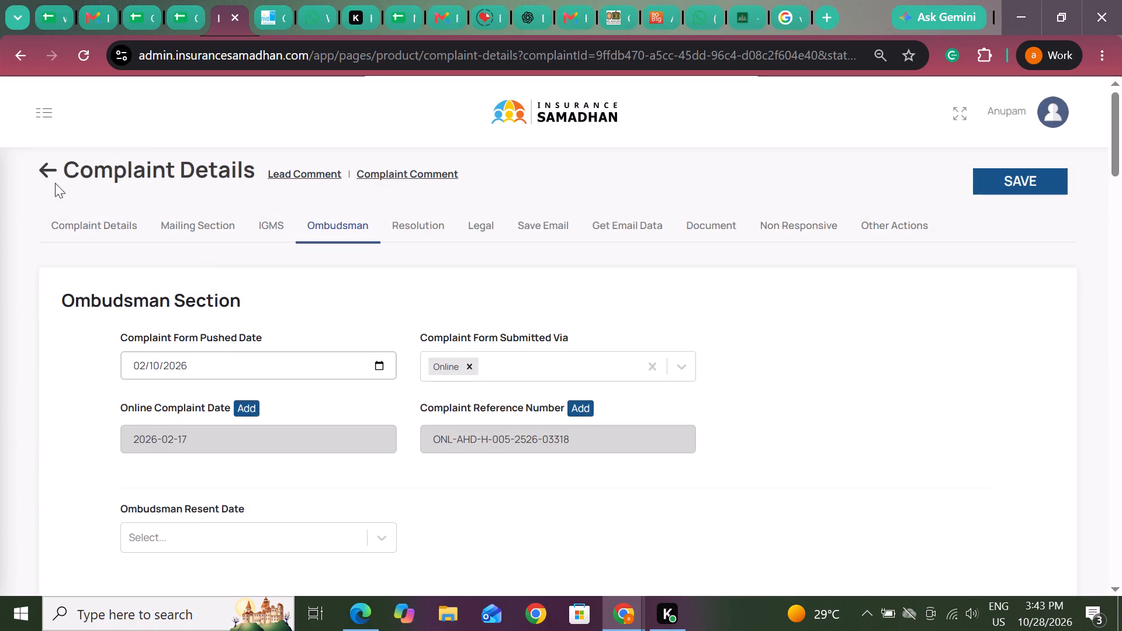
Go back to the complaints list, expand the Form 6a pushed complaint and check its communication log, closing it when done.
left_click(39, 171)
left_click(44, 174)
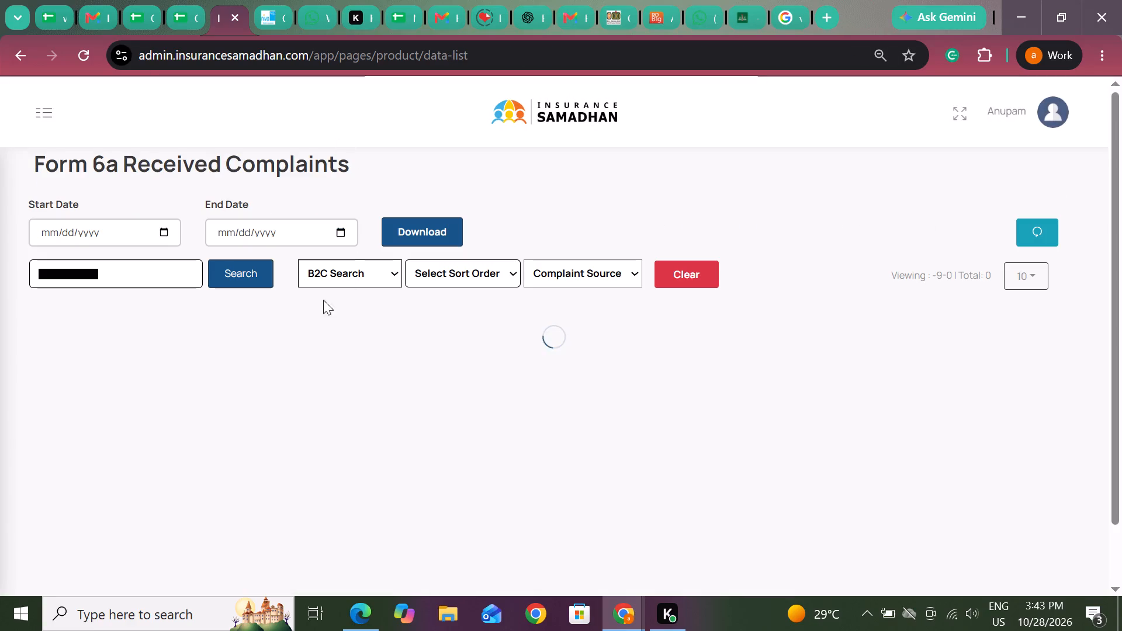
scroll(467, 258, "down", 1)
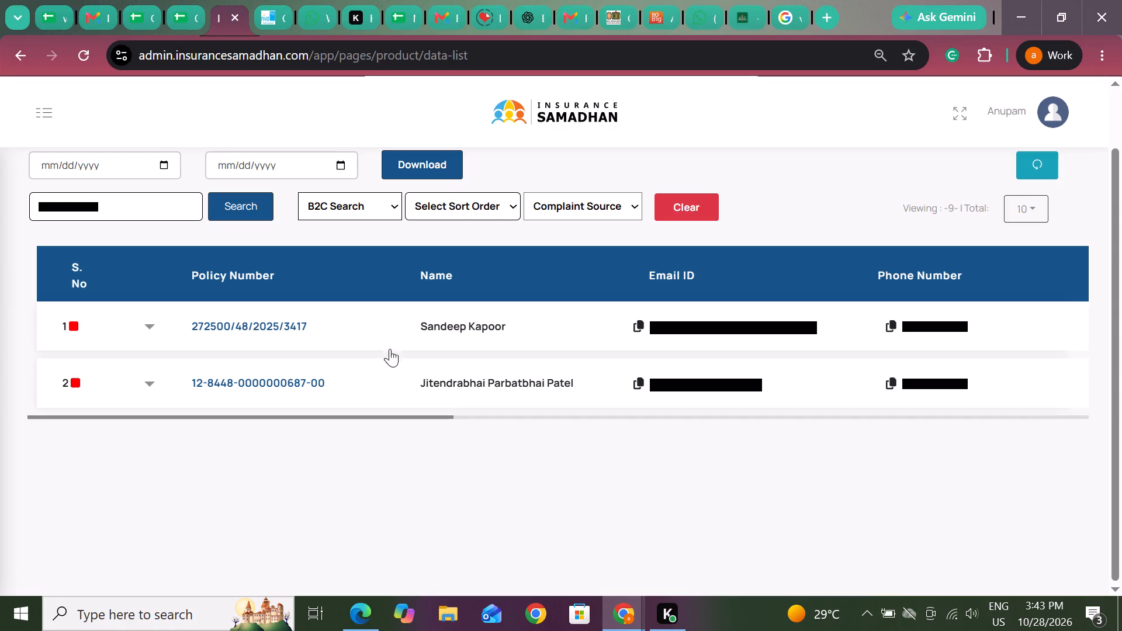
scroll(385, 380, "left", 3)
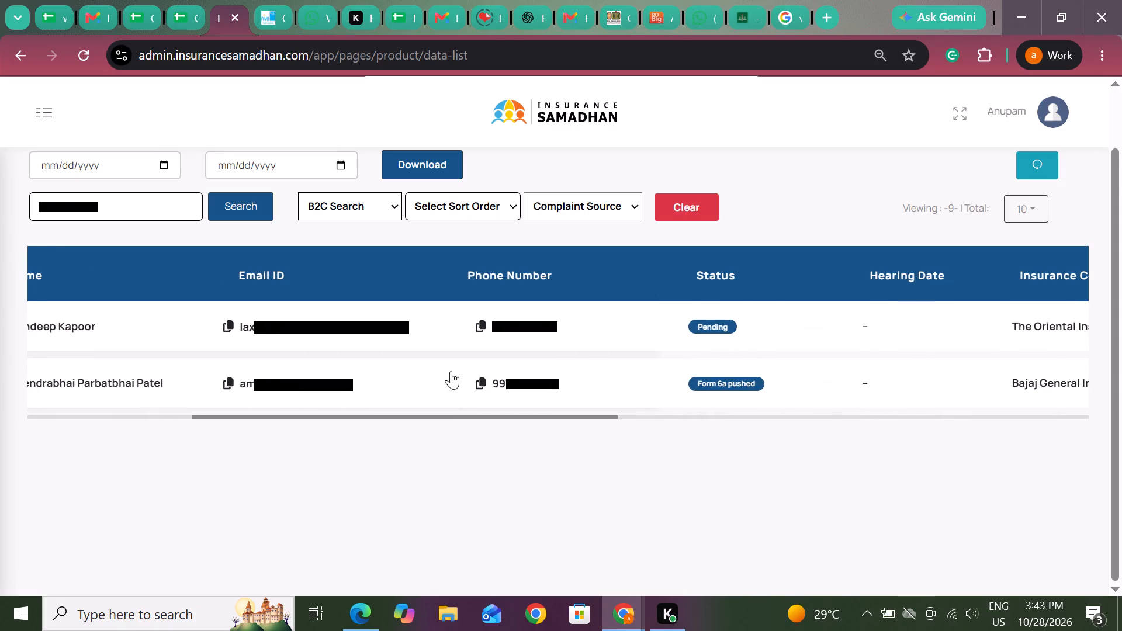
left_click(453, 384)
left_click(504, 441)
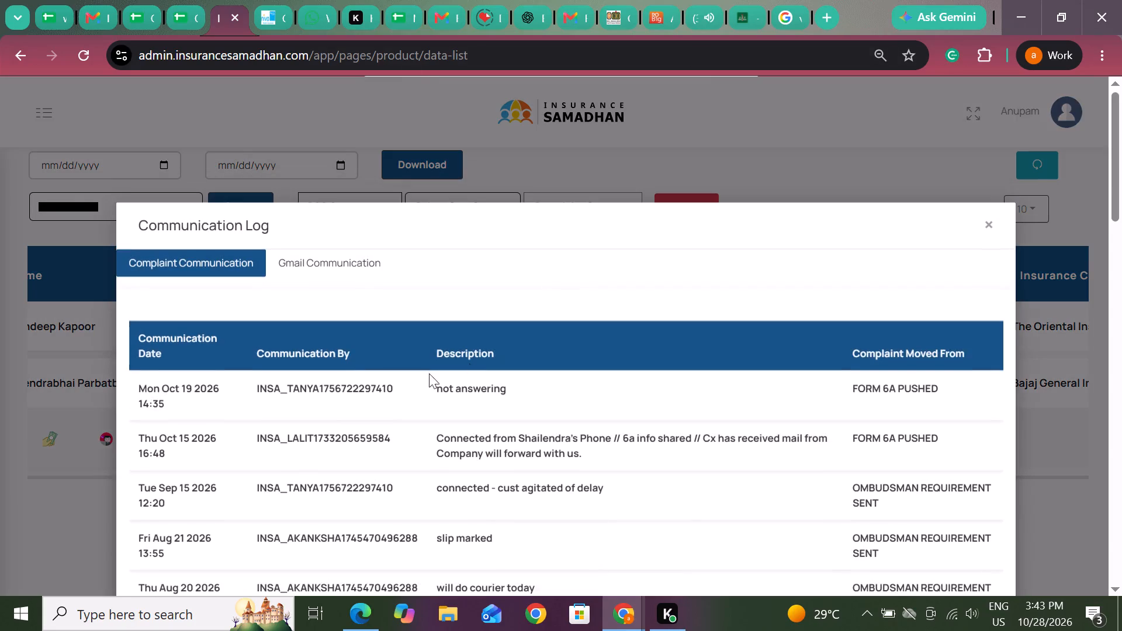
scroll(311, 315, "up", 5)
left_click(339, 144)
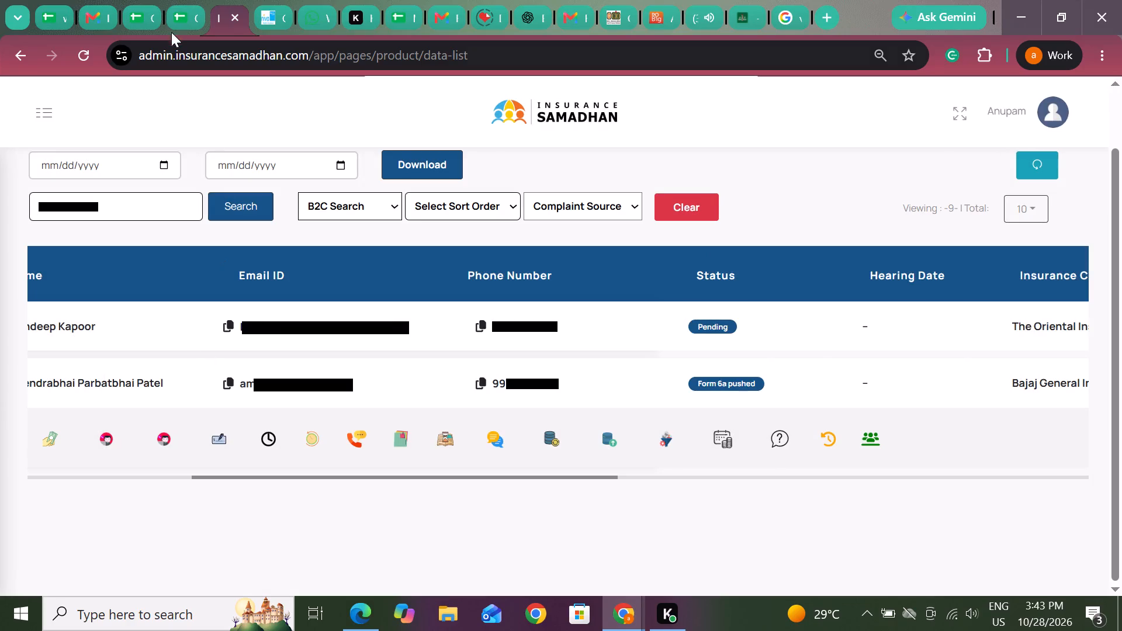
Return to the 6A pushed september sheet and recheck row 524's remark, advisor and customer cells.
left_click(167, 25)
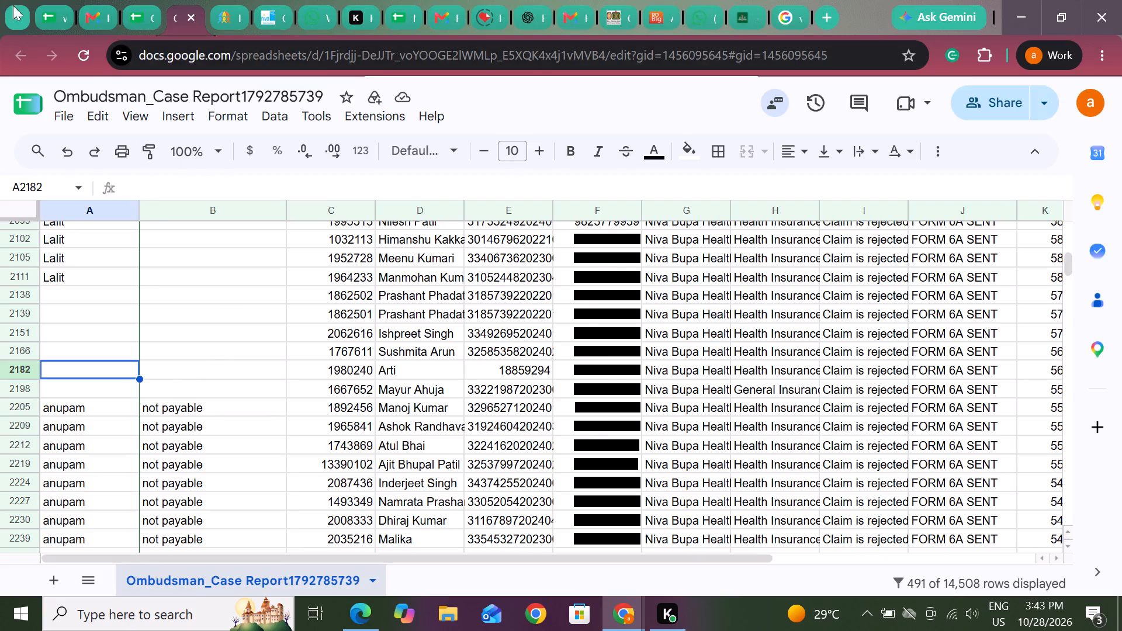
left_click(57, 16)
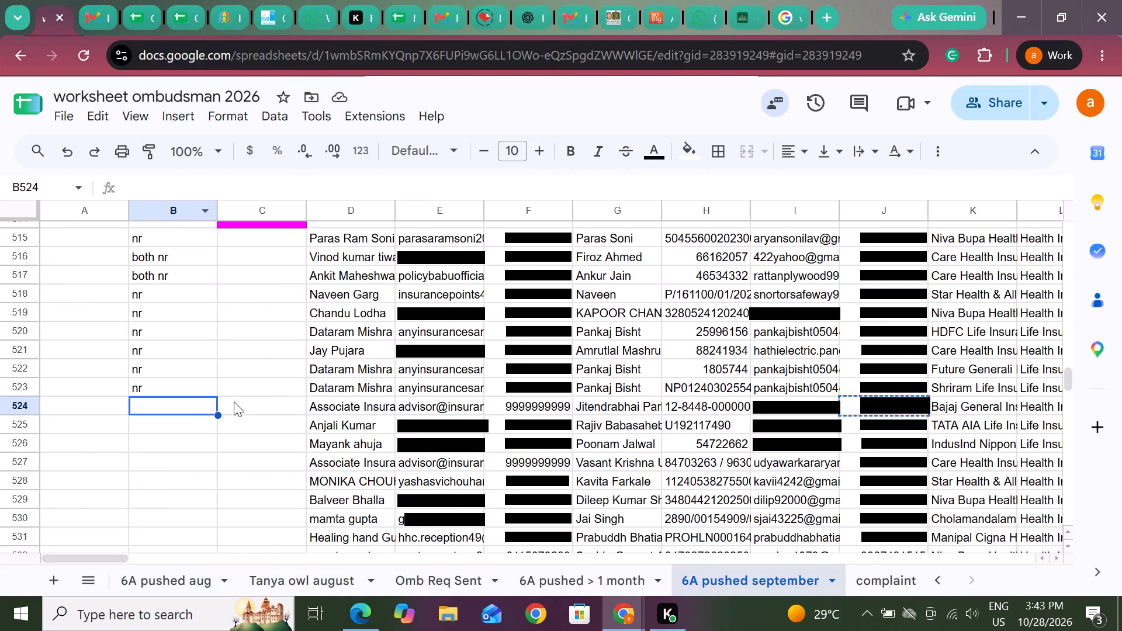
left_click(146, 417)
left_click(444, 410)
left_click(515, 407)
left_click(586, 405)
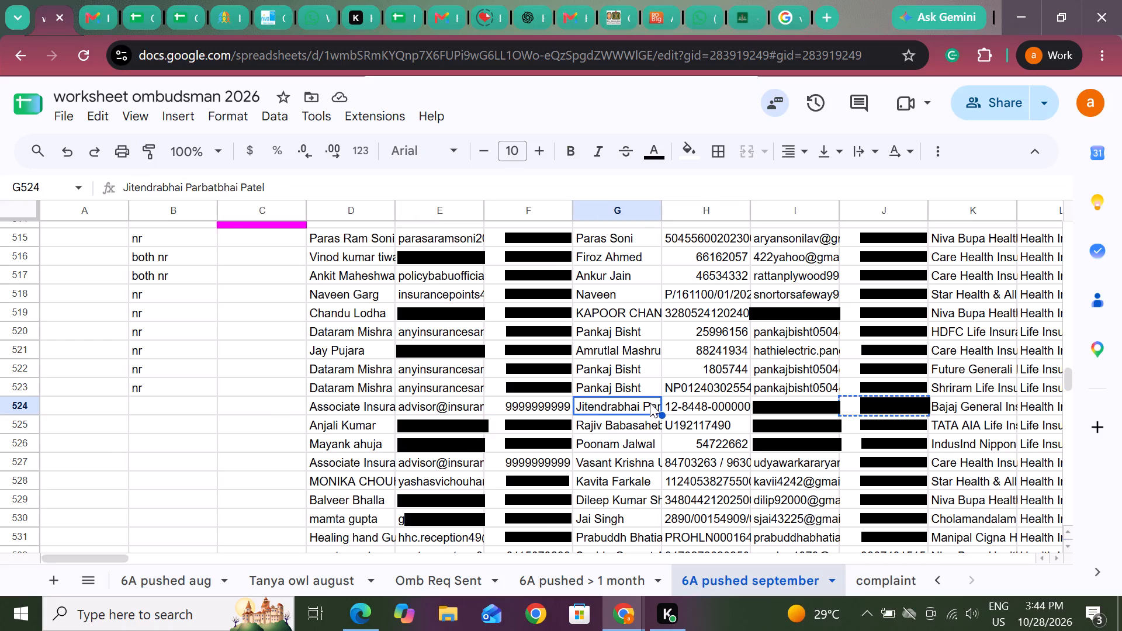
In the admin portal, open a new comment in the Form 6a pushed complaint's communication log.
left_click(219, 23)
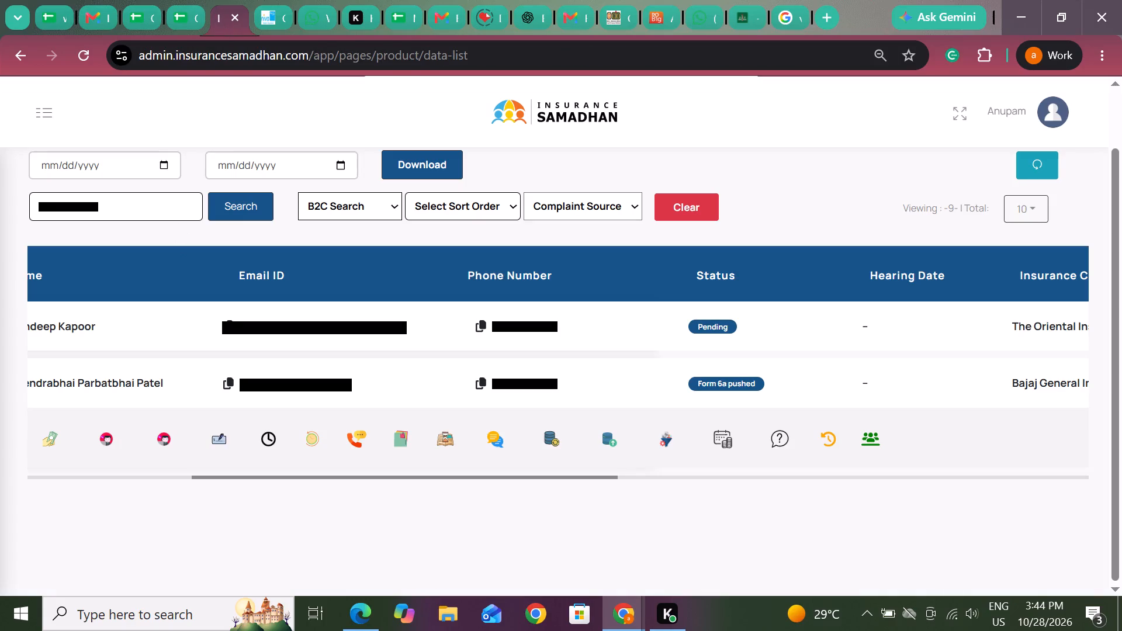
left_click(498, 435)
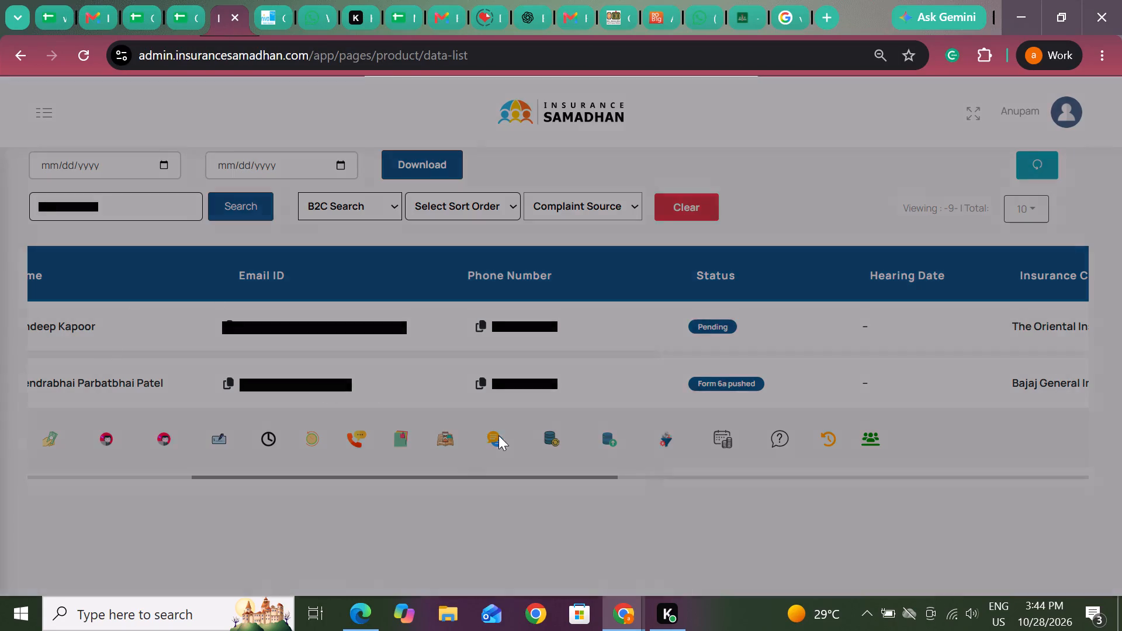
scroll(403, 366, "up", 6)
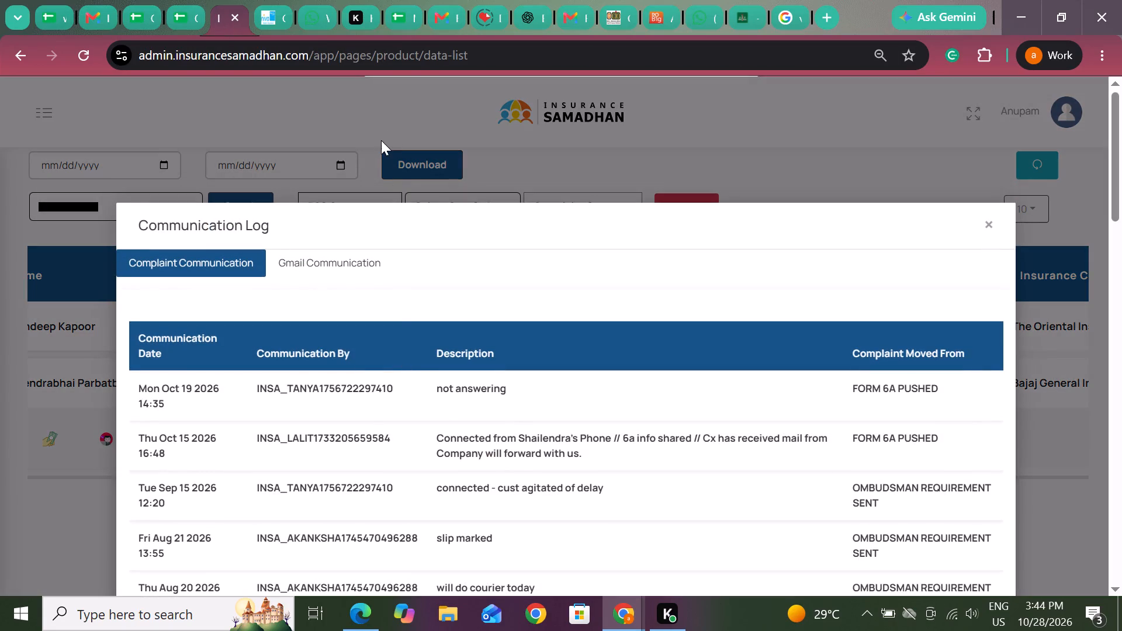
scroll(531, 446, "down", 11)
scroll(635, 538, "down", 7)
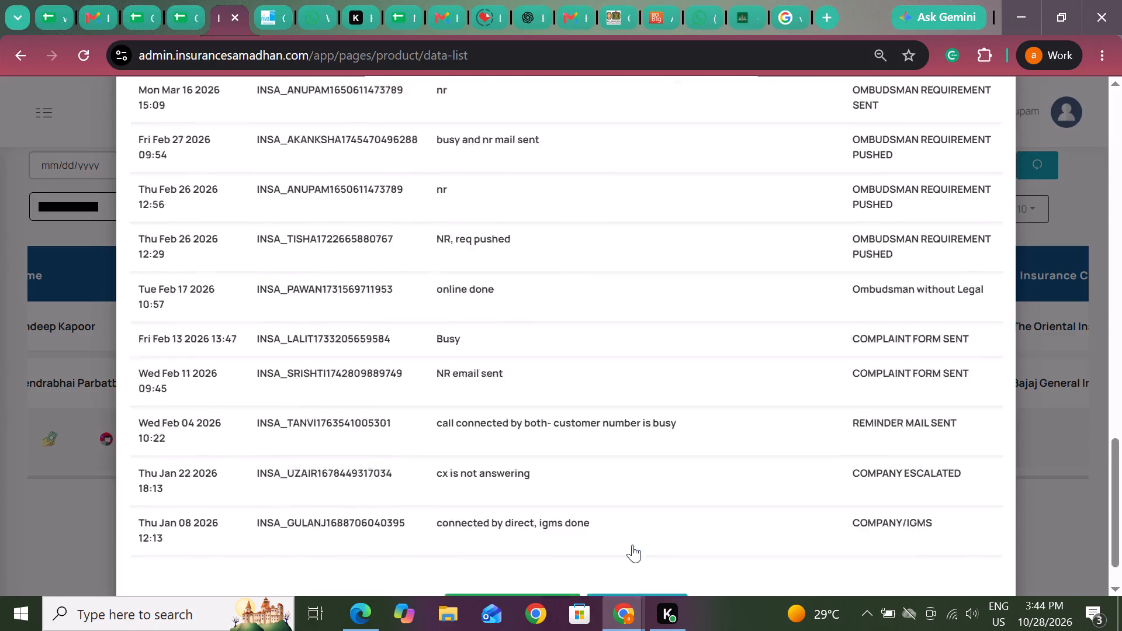
left_click(633, 547)
left_click(445, 445)
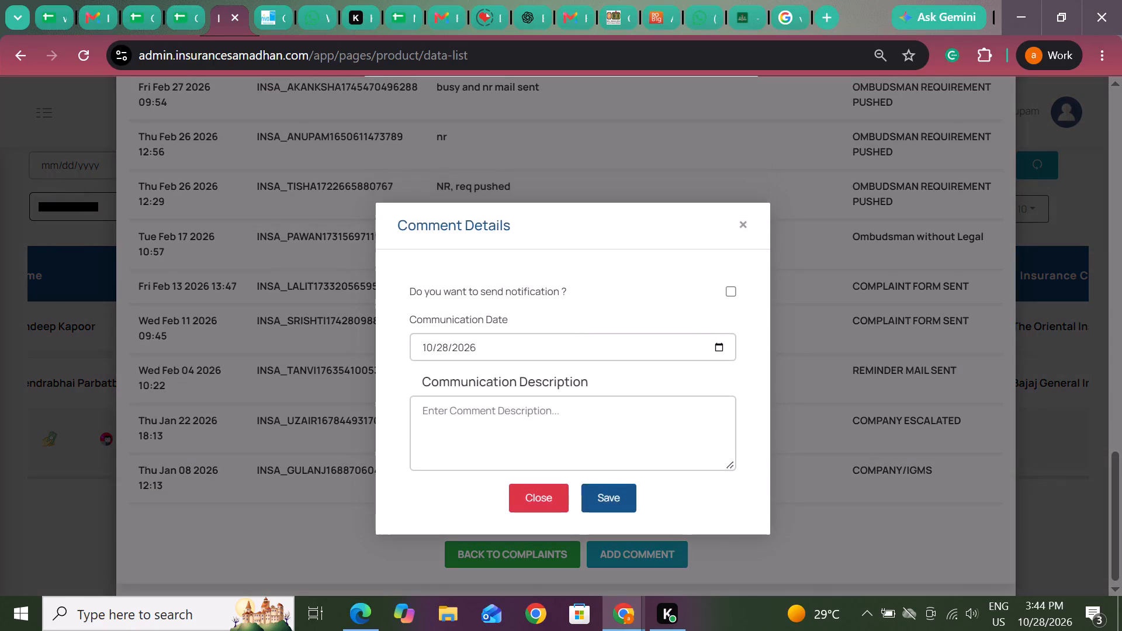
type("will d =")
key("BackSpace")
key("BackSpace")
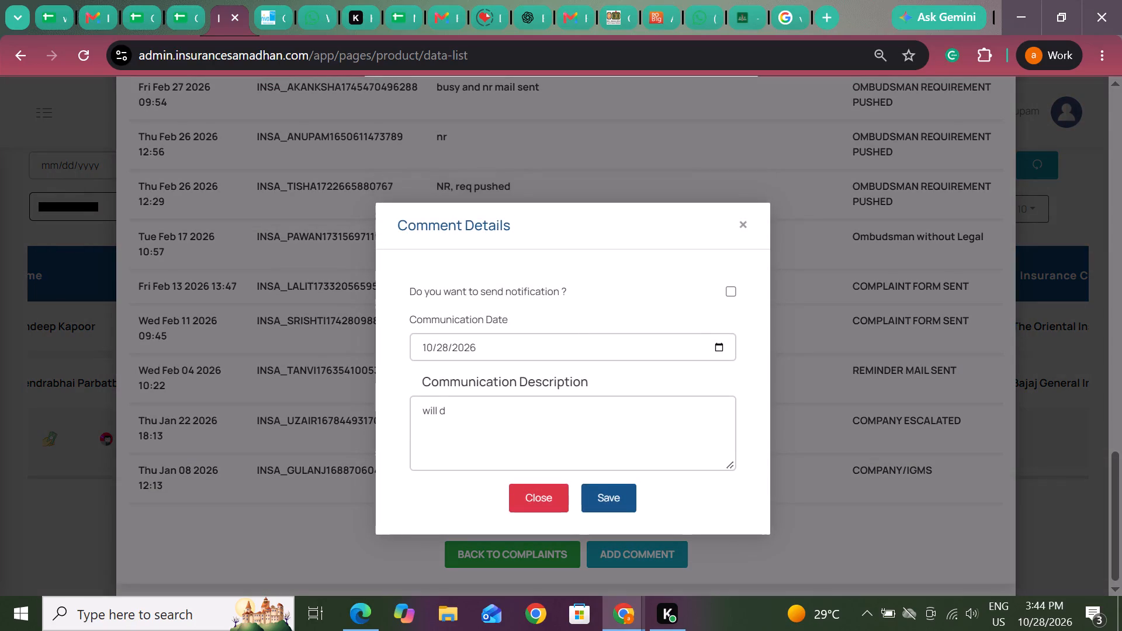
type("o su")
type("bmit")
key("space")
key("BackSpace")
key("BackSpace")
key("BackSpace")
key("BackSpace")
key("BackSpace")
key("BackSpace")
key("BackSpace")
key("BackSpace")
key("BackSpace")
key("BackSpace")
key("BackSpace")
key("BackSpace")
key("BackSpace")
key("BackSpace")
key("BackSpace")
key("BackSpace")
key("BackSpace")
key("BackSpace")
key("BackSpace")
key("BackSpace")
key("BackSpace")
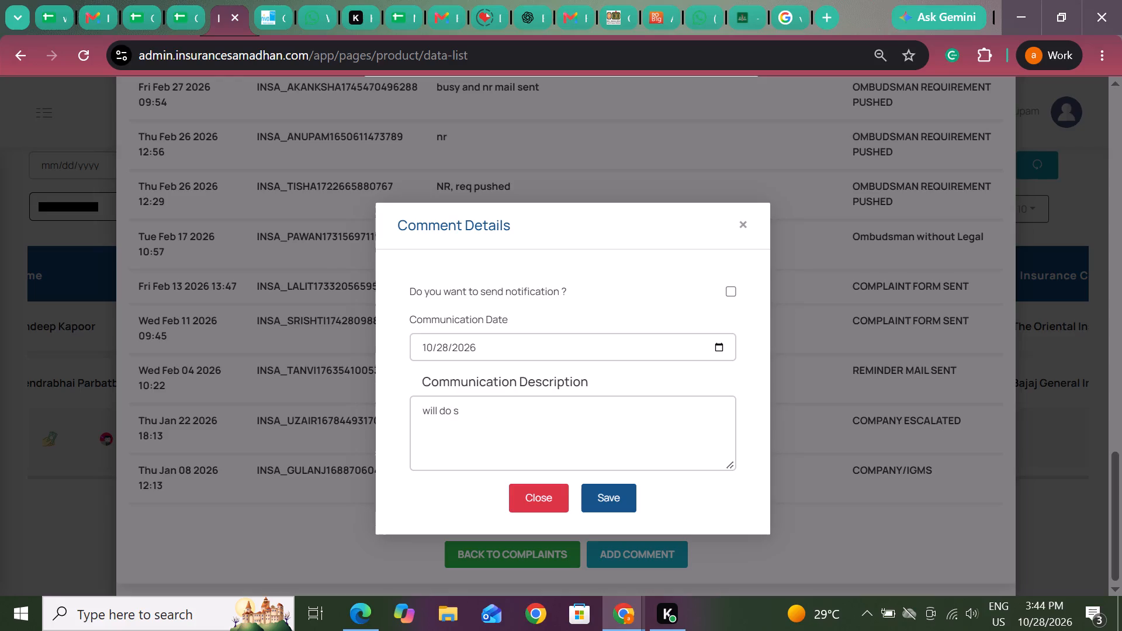
Enter the comment description "cx will do submit 6A", save the comment and close the communication log.
type("cx will do")
key("space")
type("submit 6A")
key("space")
key("Tab")
key("Tab")
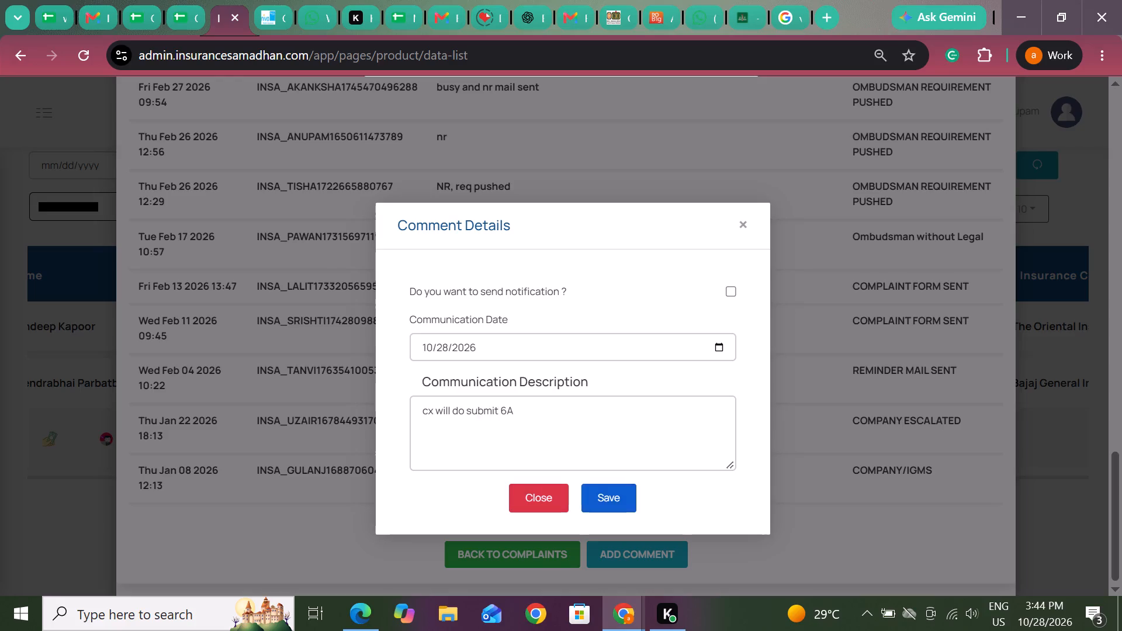
key("Return")
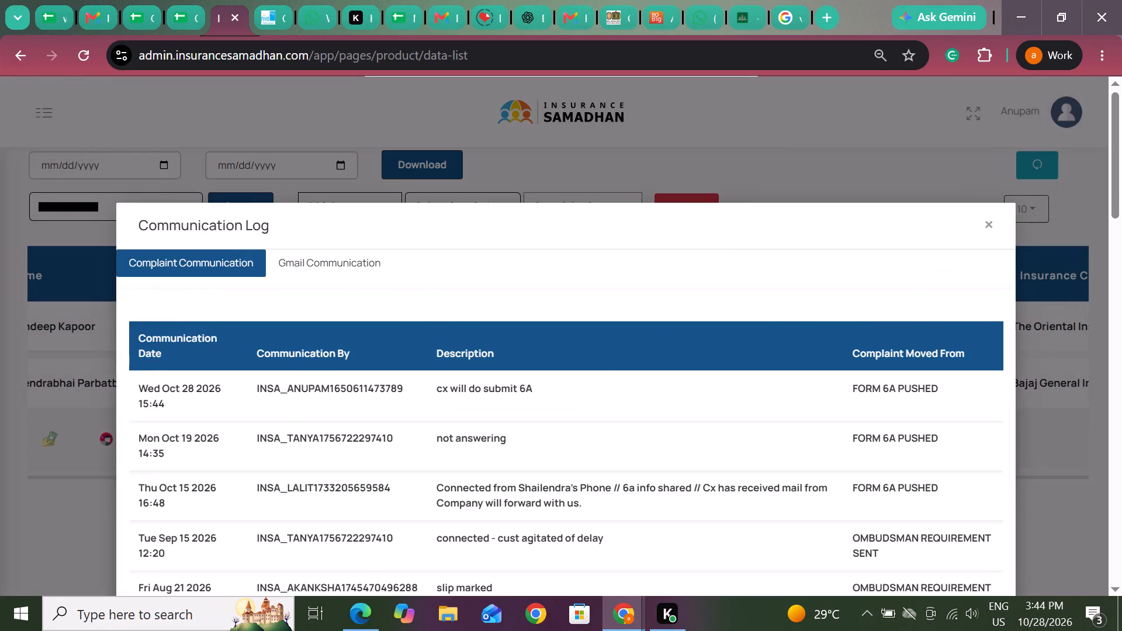
left_click(223, 156)
Reopen the communication log of the Form 6a pushed complaint.
scroll(240, 352, "right", 4)
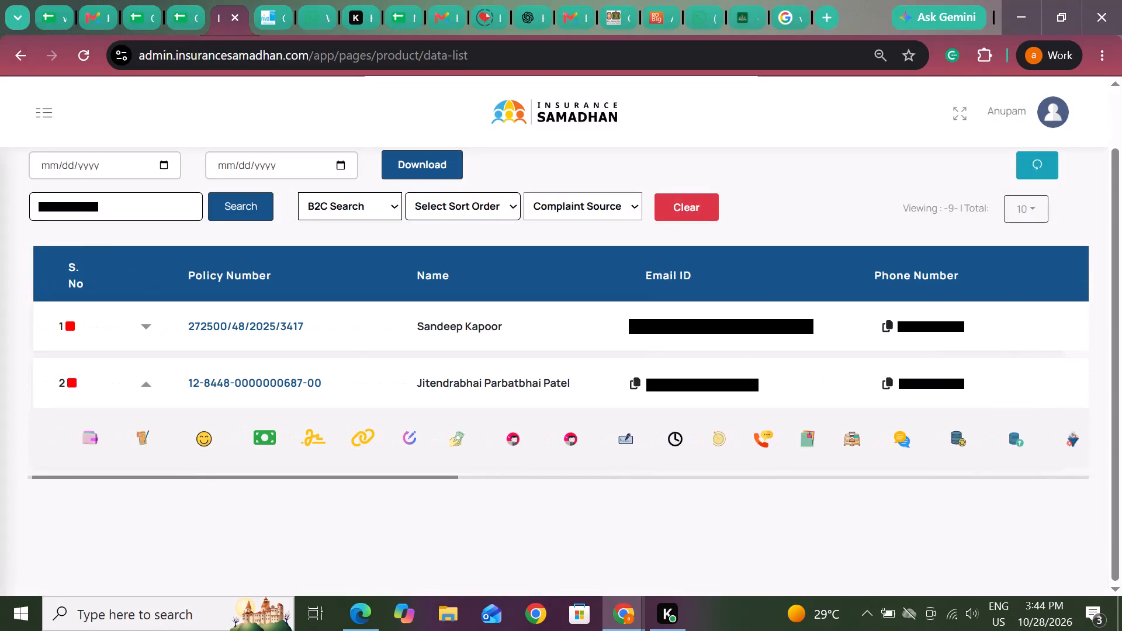
scroll(302, 348, "left", 1)
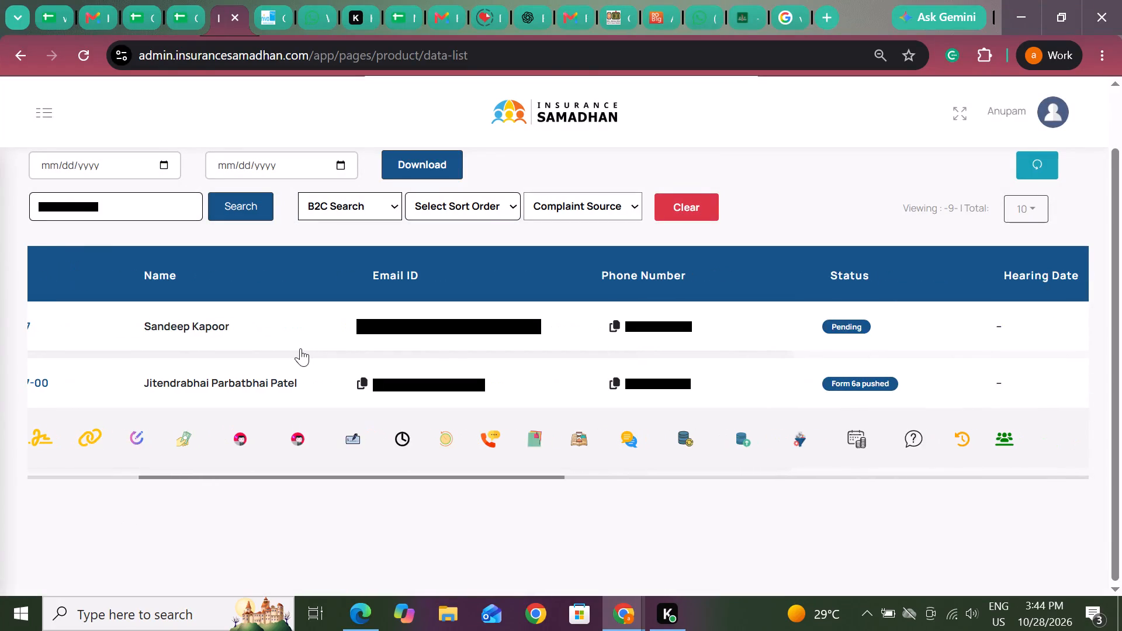
scroll(300, 348, "left", 1)
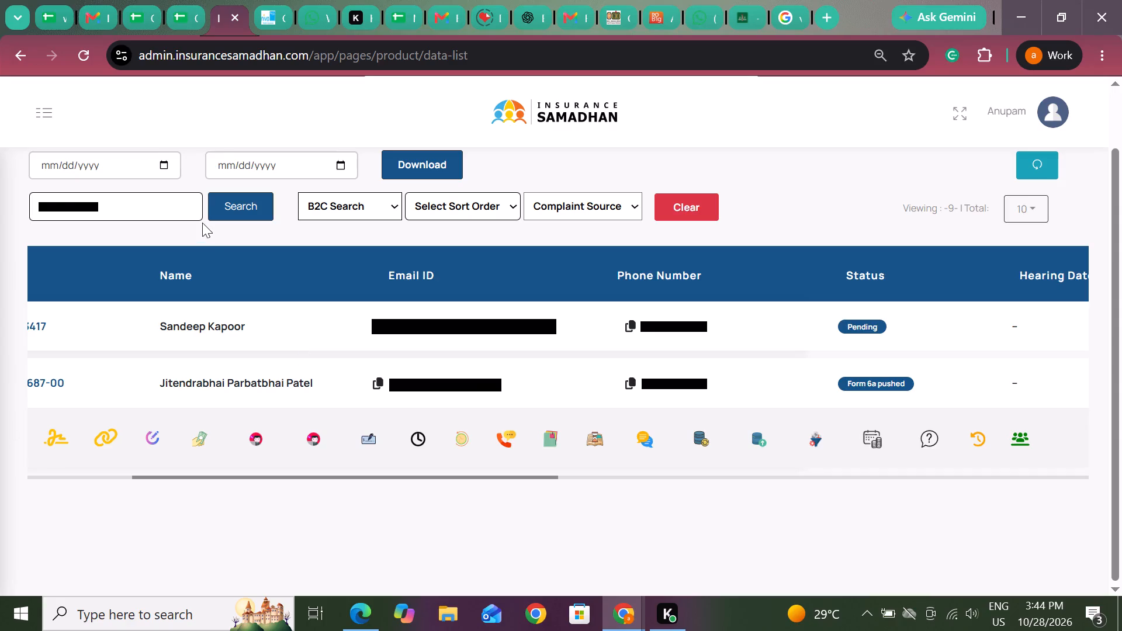
left_click(643, 434)
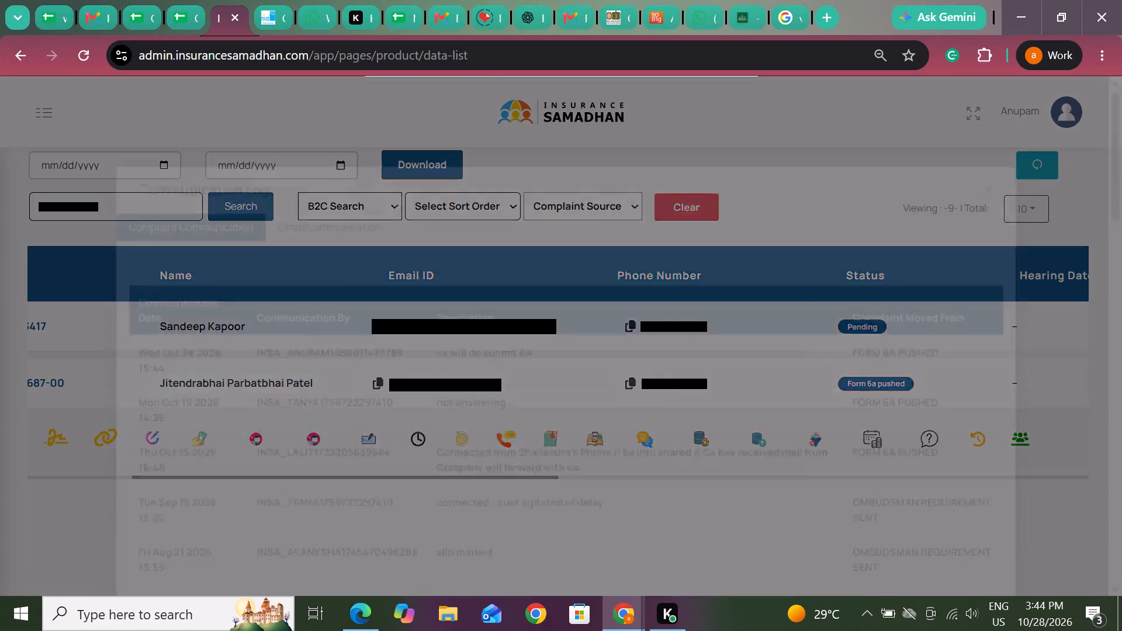
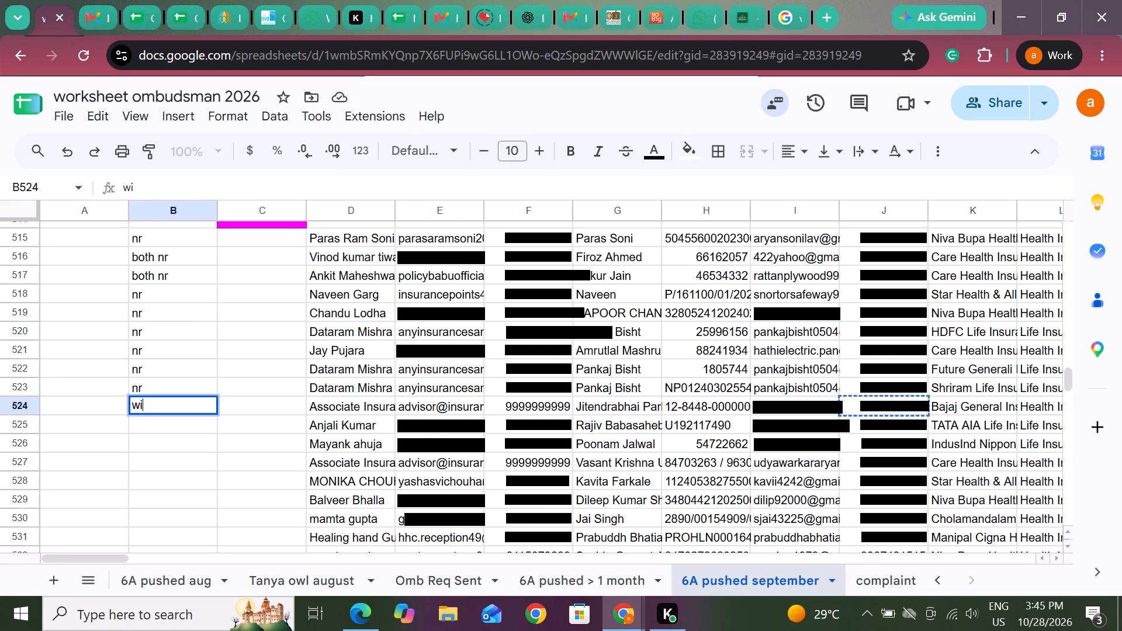
Complete row 524's remark in column B of the 6A pushed september sheet as "will do submit".
type("l")
key("space")
key("d")
key("space")
key("BackSpace")
type("o")
key("space")
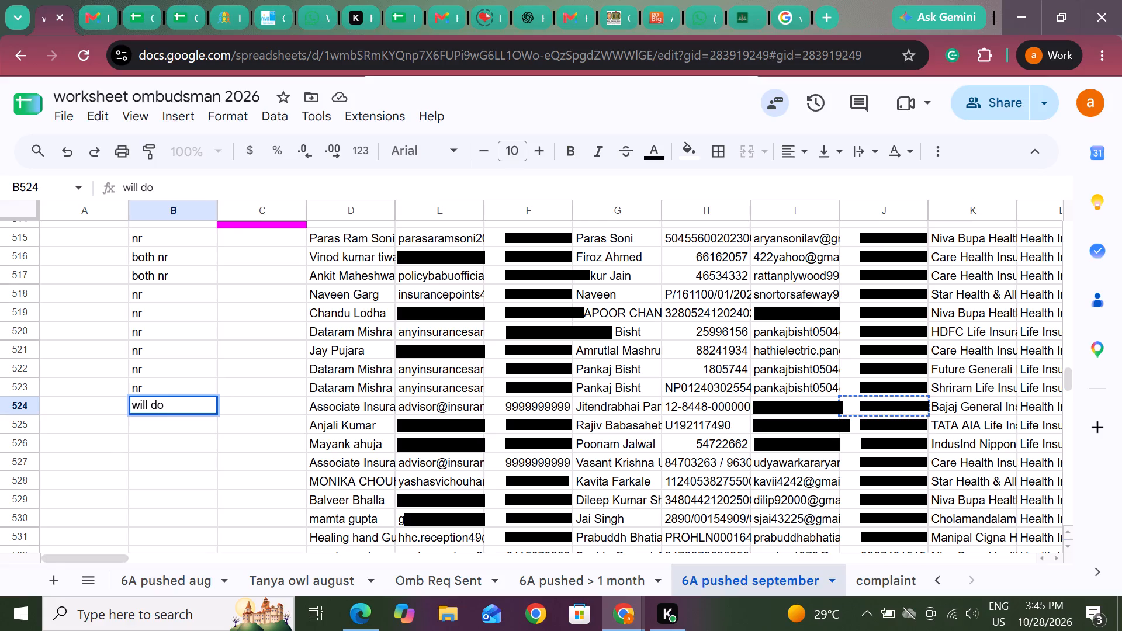
type("submit")
key("space")
key("Return")
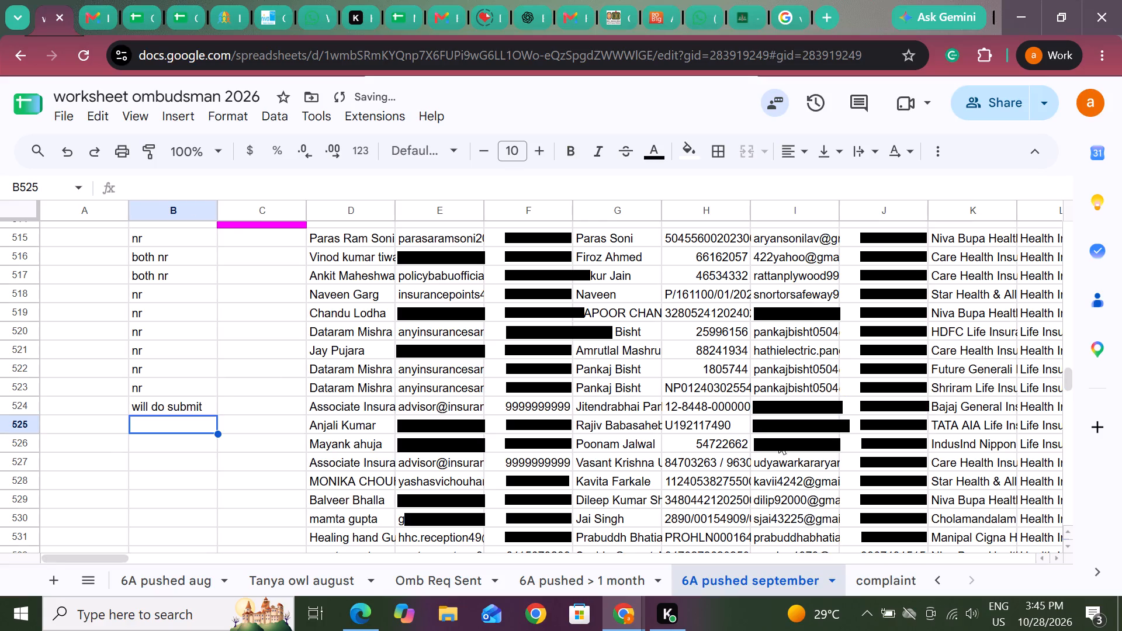
Copy the customer phone number from row 525 of the sheet and search the admin portal's complaints for it.
left_click(247, 428)
left_click(434, 419)
left_click(622, 448)
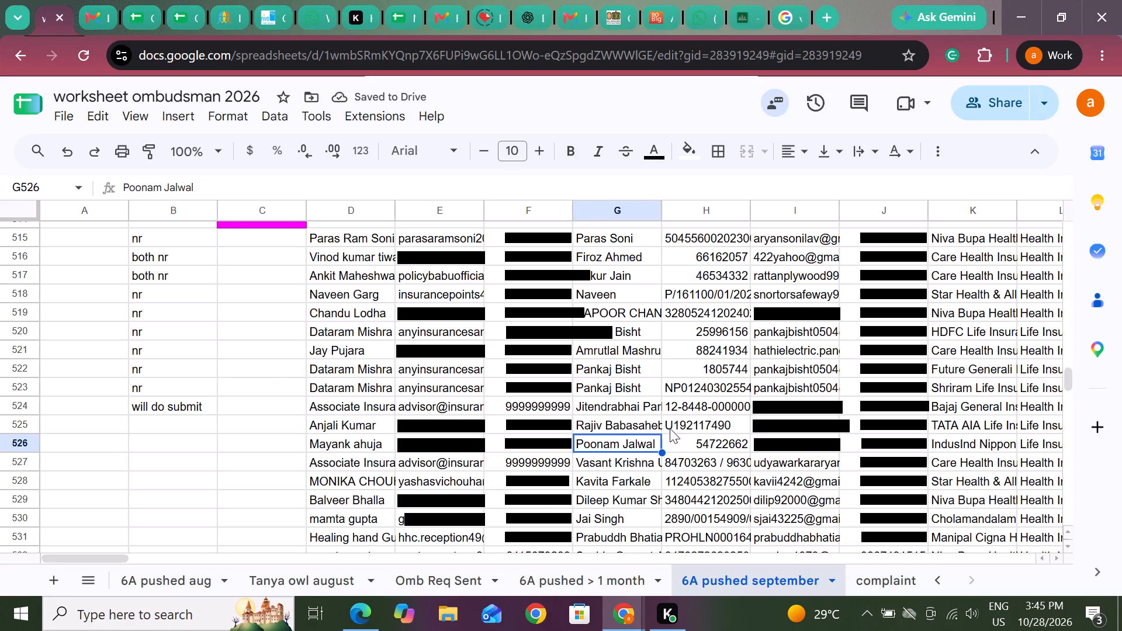
left_click(698, 425)
left_click(773, 425)
left_click(820, 427)
left_click(884, 429)
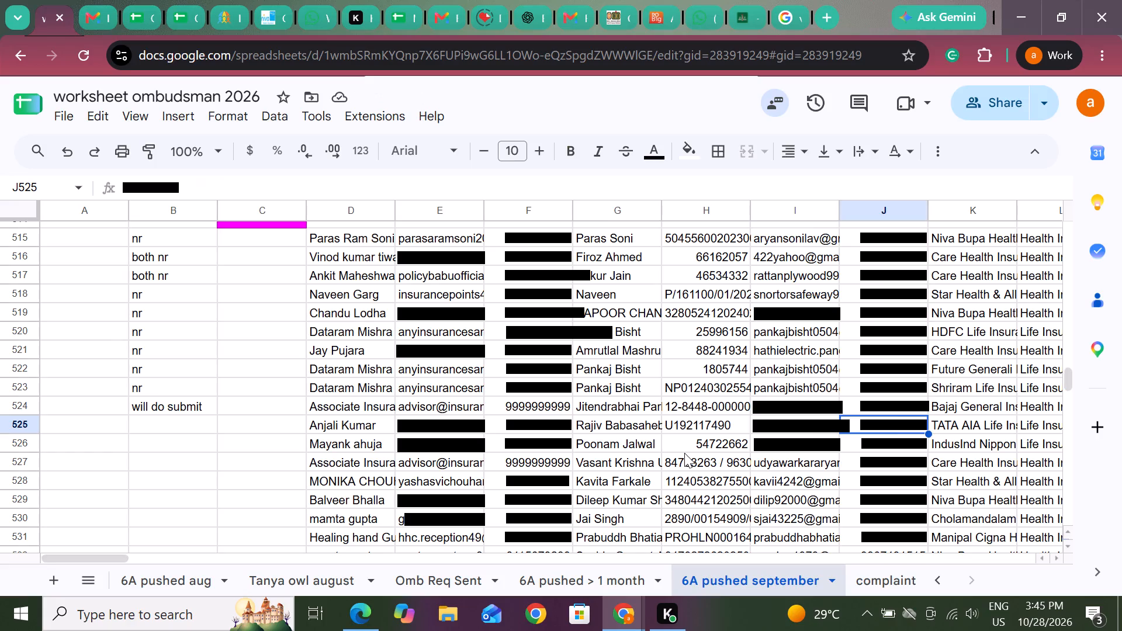
key("ctrl+c")
key("ctrl+c")
left_click(223, 17)
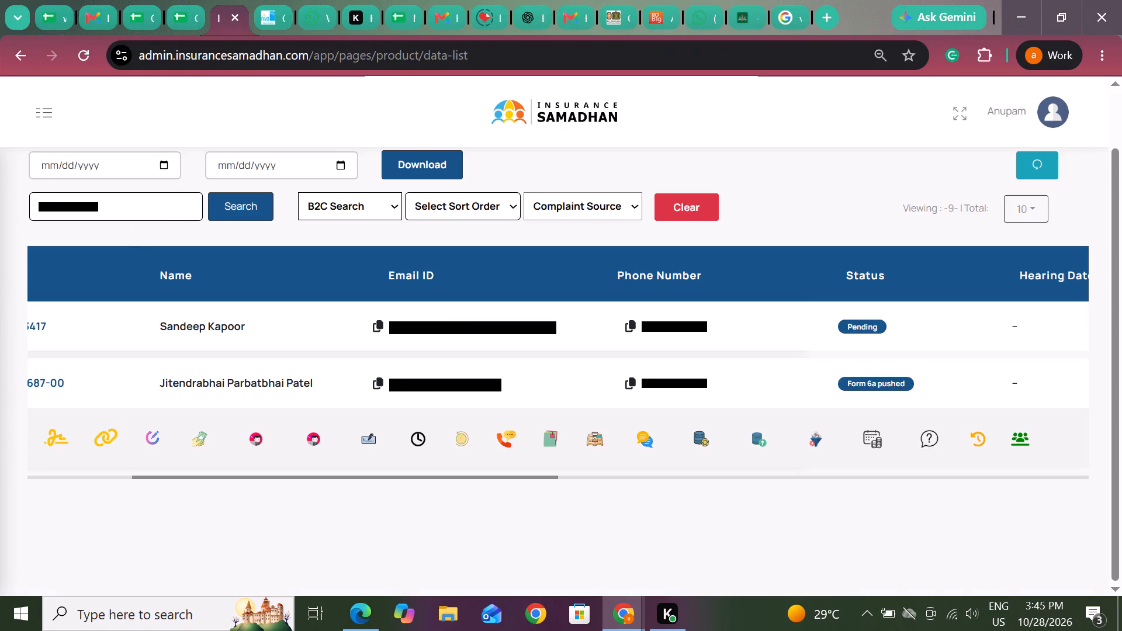
double_click(124, 207)
key("ctrl+v")
left_click(189, 206)
left_click(227, 207)
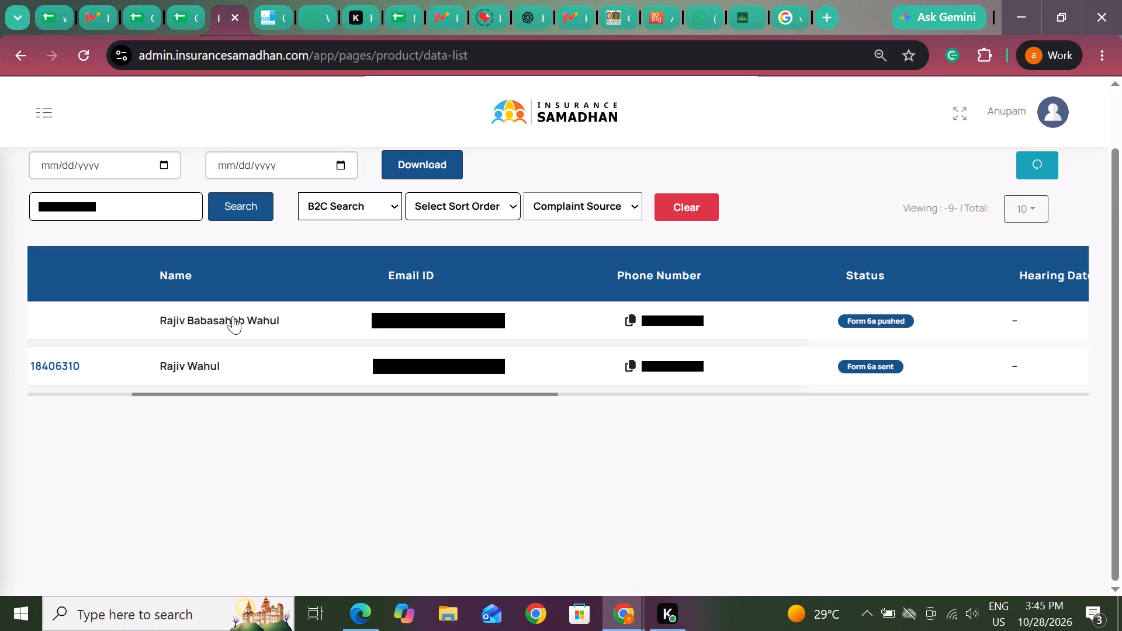
Review the communication log of the Form 6a pushed complaint, then close it and collapse the complaint's actions.
scroll(331, 331, "left", 1)
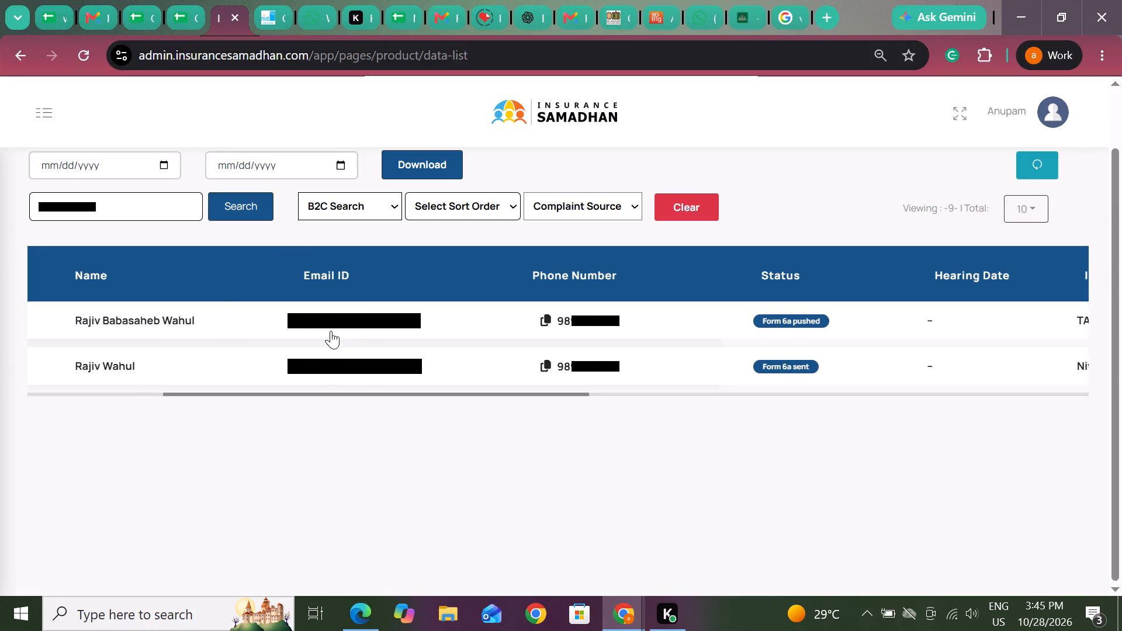
scroll(331, 331, "left", 1)
left_click(496, 318)
left_click(555, 373)
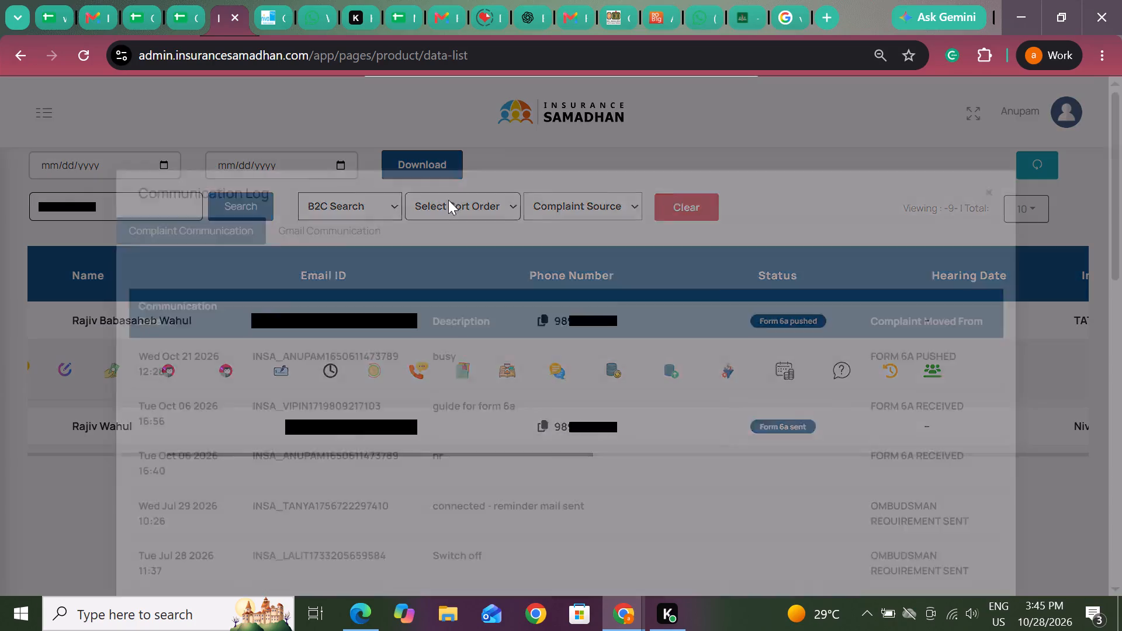
scroll(356, 301, "up", 6)
left_click(290, 114)
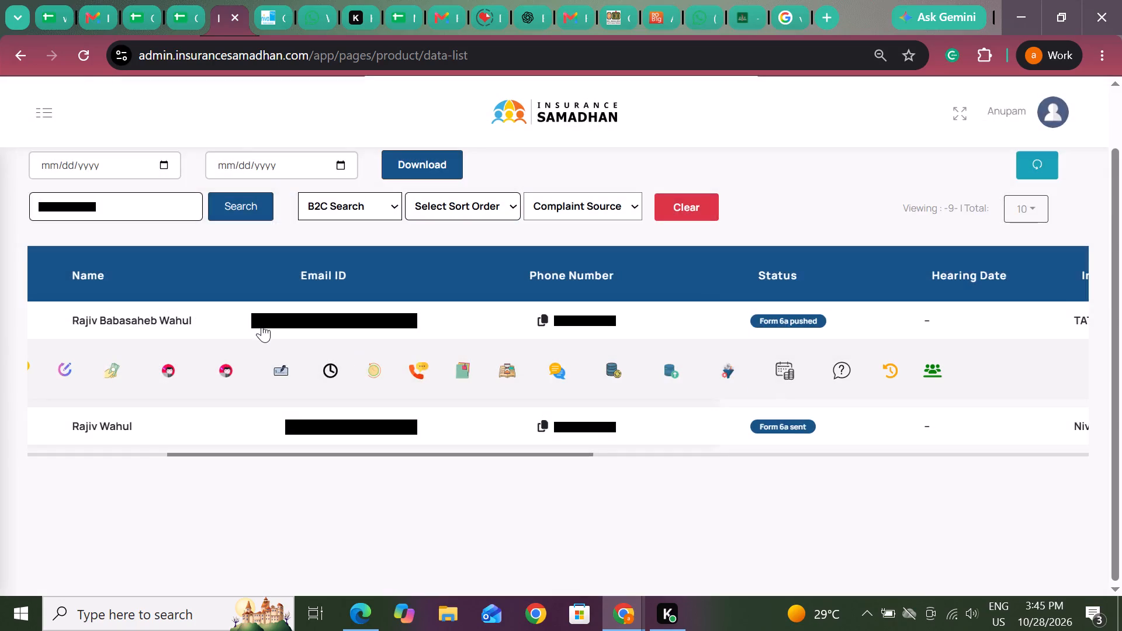
scroll(228, 317, "right", 5)
left_click(167, 316)
Copy the Form 6a pushed complaint's phone number, call it through the Smartflo dialer and refresh the live call statistics.
scroll(433, 346, "left", 1)
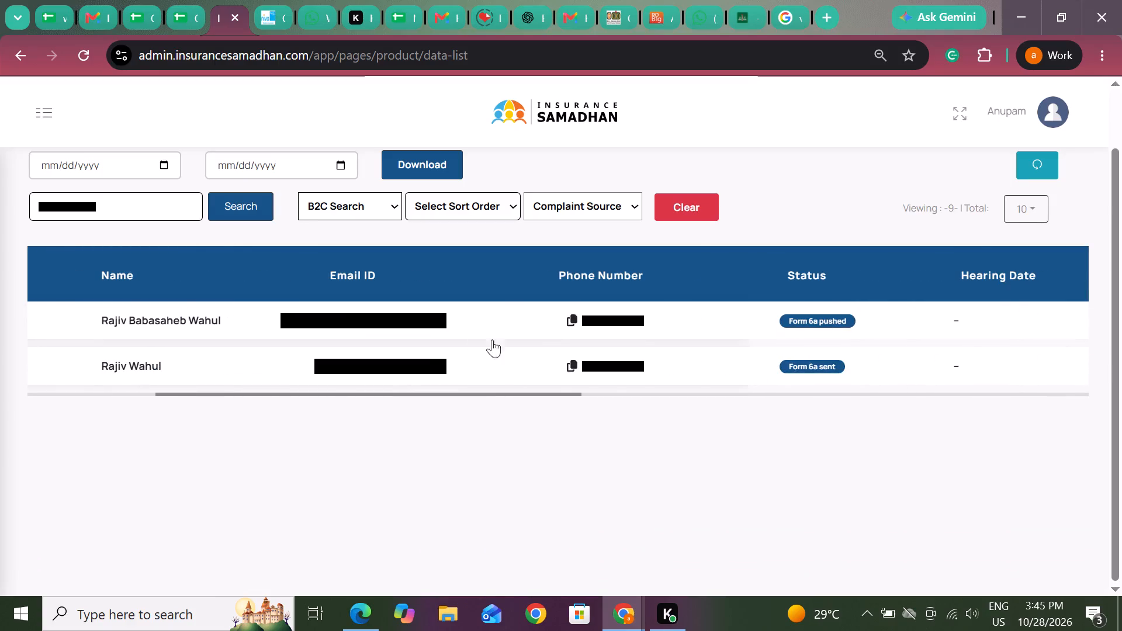
scroll(492, 339, "left", 1)
left_click(573, 318)
scroll(573, 318, "left", 1)
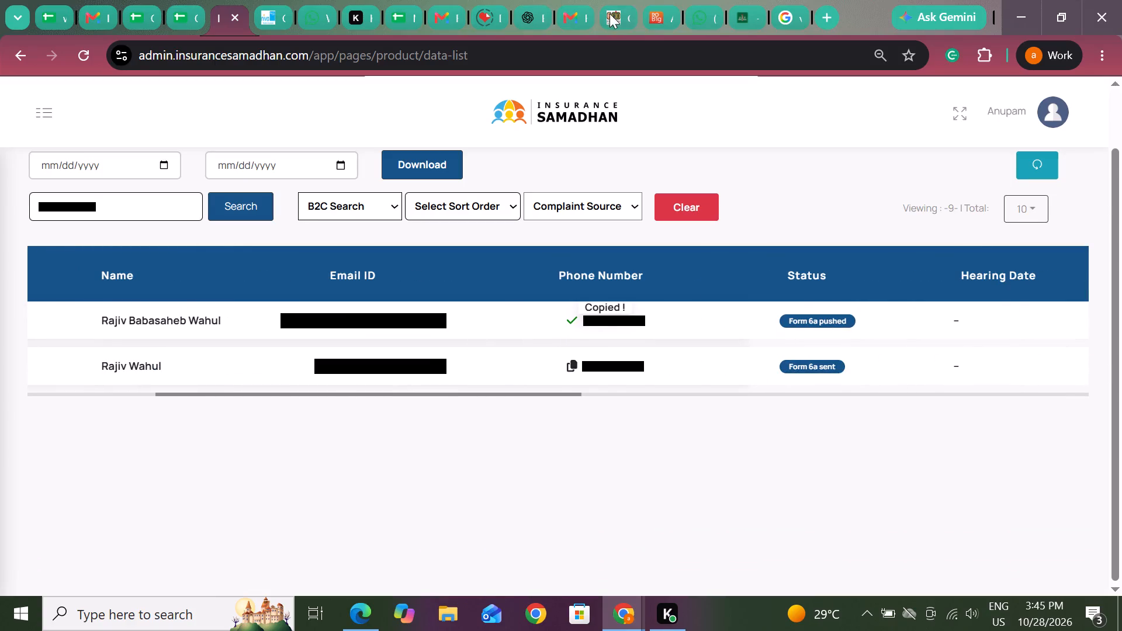
left_click(652, 27)
double_click(520, 194)
key("ctrl+v")
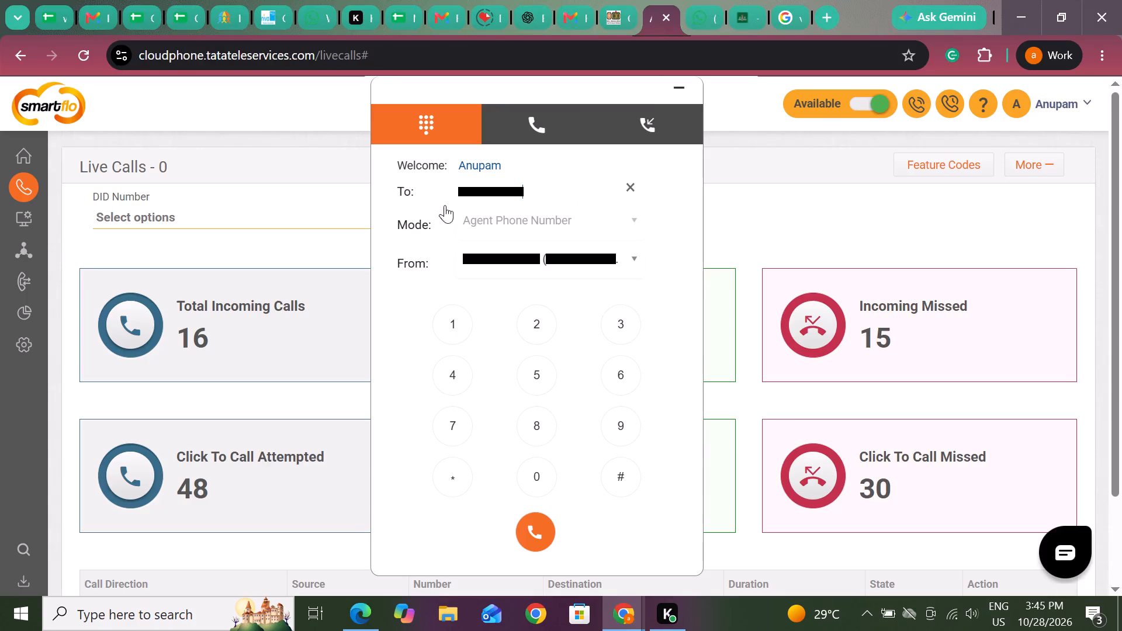
left_click(549, 539)
scroll(922, 139, "up", 6)
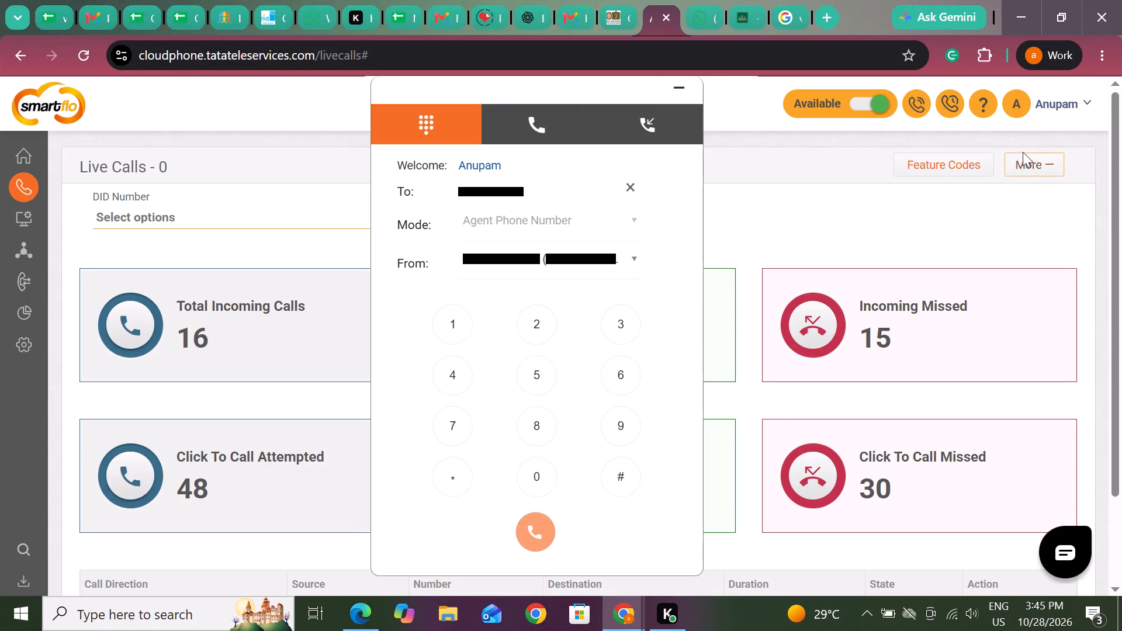
left_click(1027, 153)
left_click(1027, 153)
scroll(146, 159, "up", 8)
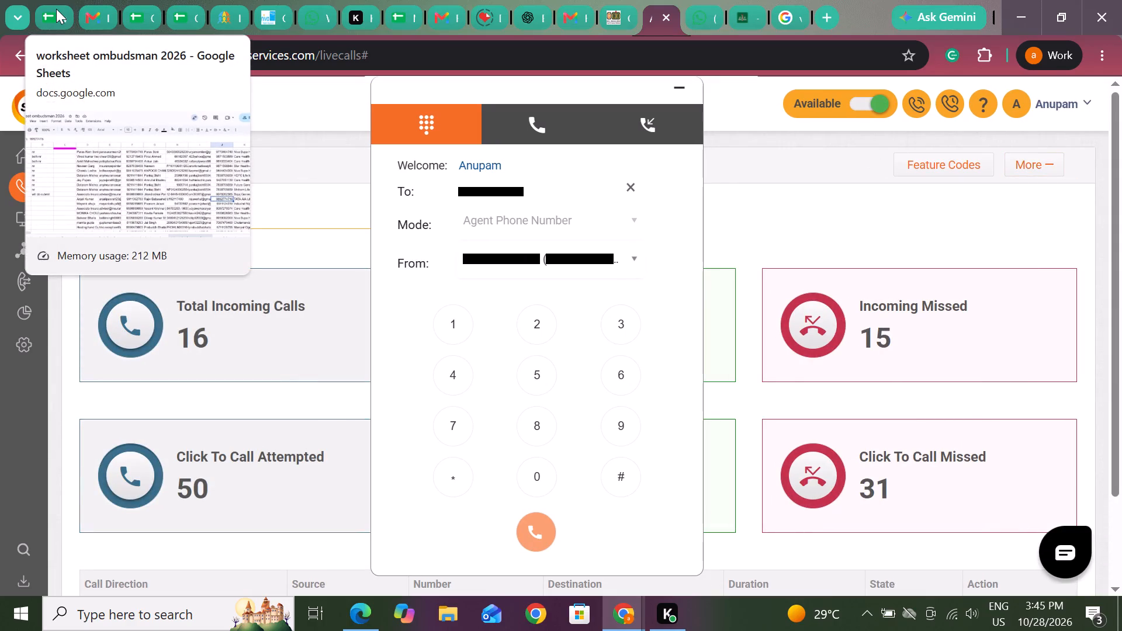
Copy the Form 6a pushed complaint's phone number again, reload the Smartflo live calls page and redial the customer.
left_click(224, 9)
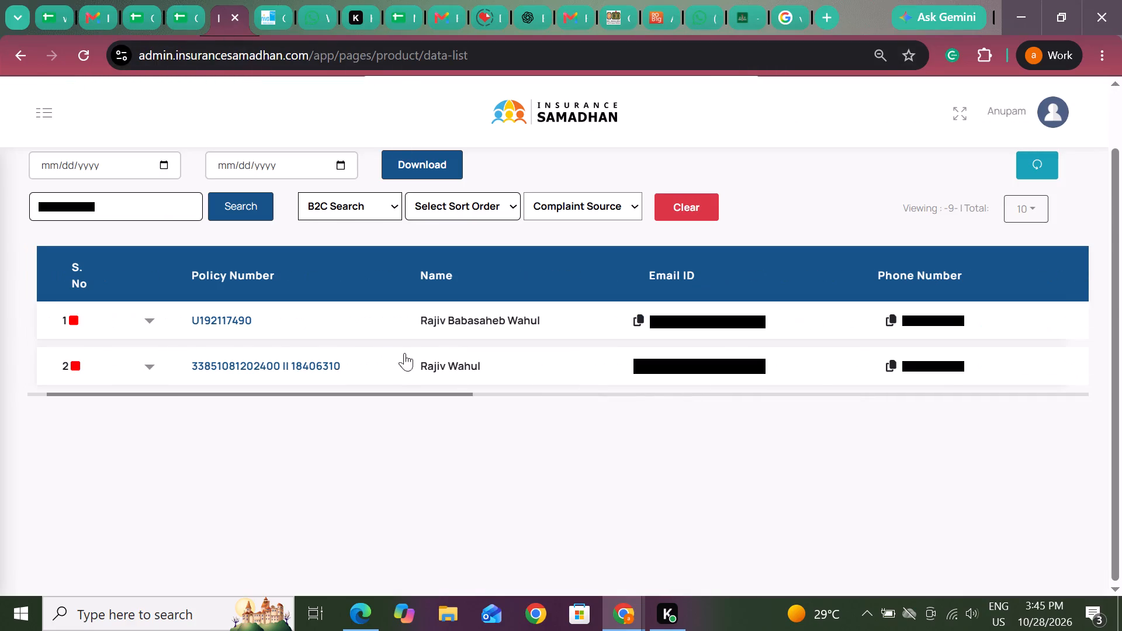
scroll(387, 342, "left", 2)
left_click(552, 321)
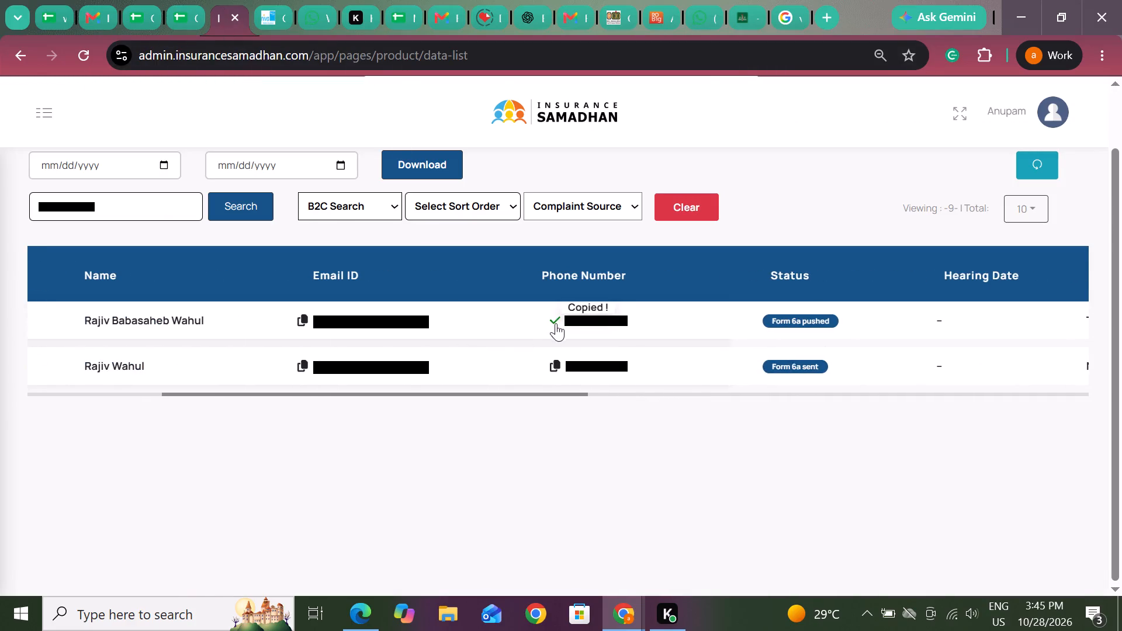
left_click(649, 20)
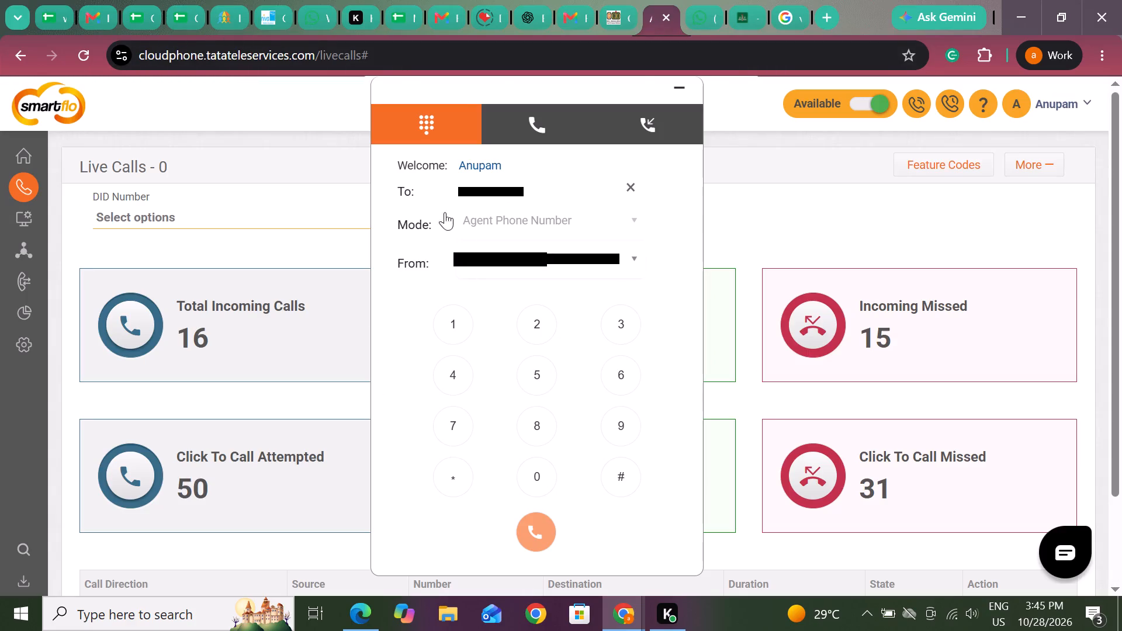
triple_click(479, 187)
key("ctrl+v")
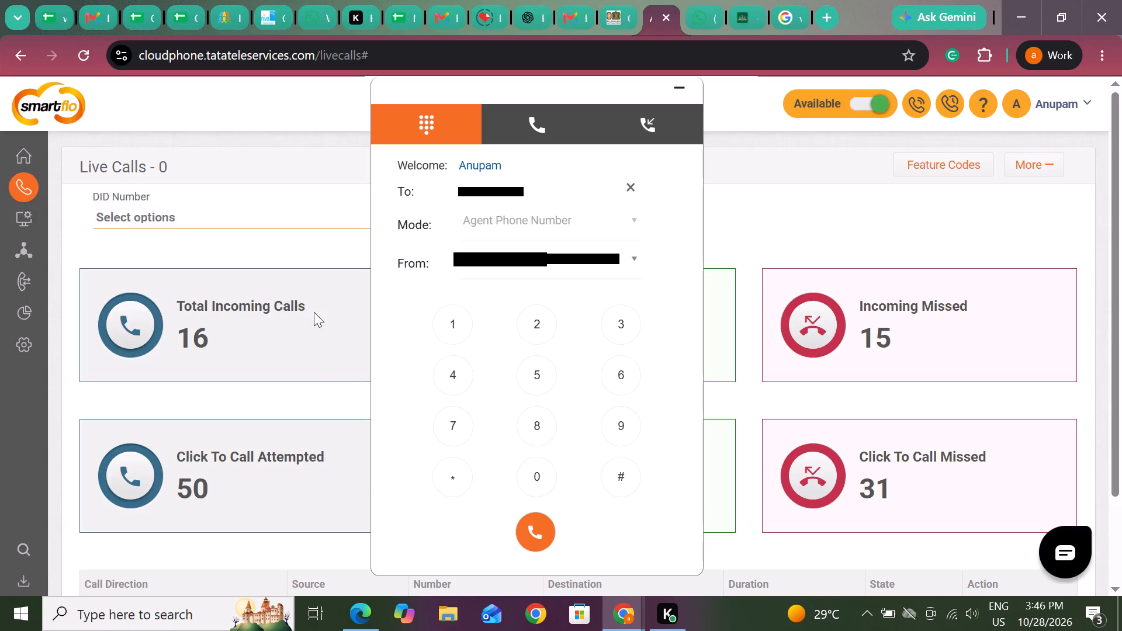
left_click(80, 51)
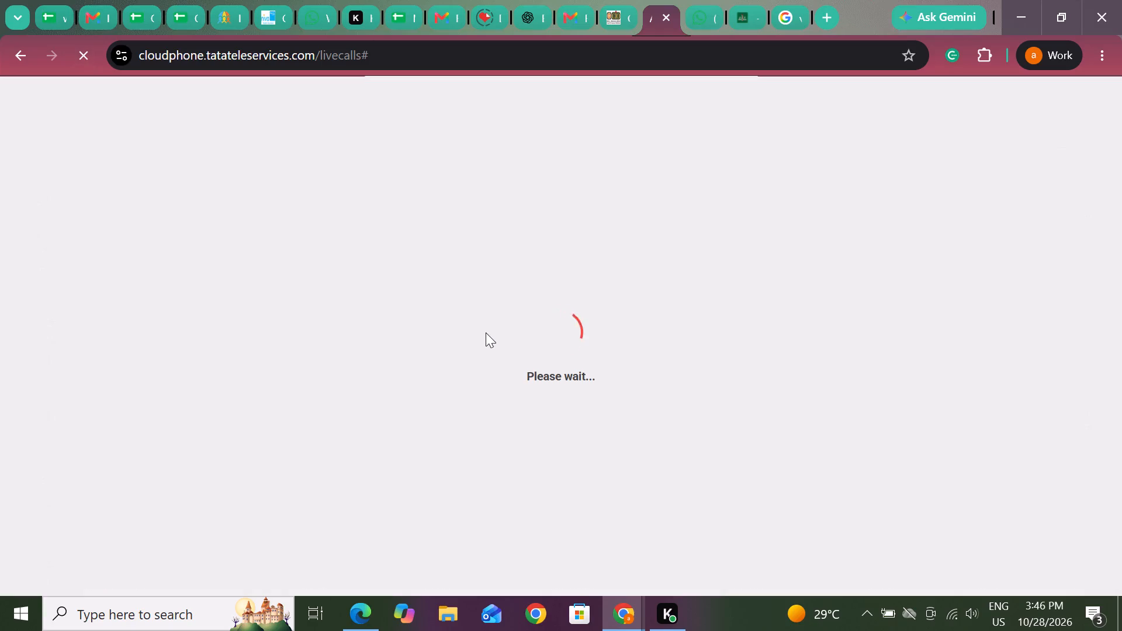
left_click(923, 101)
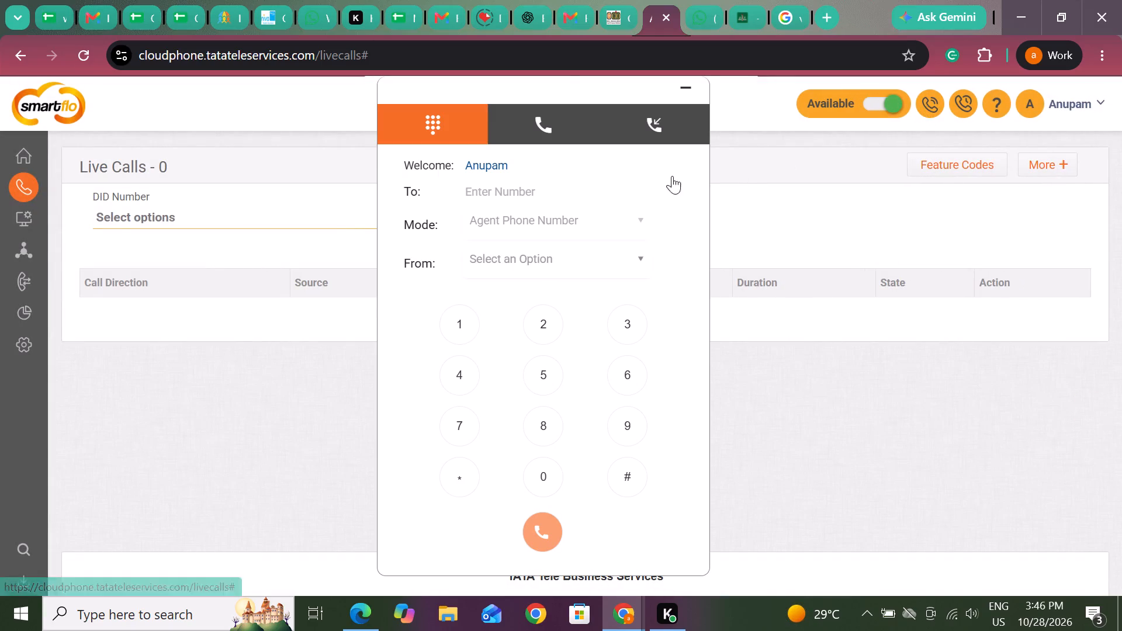
left_click(535, 182)
left_click(525, 185, "ctrl")
key("ctrl+v")
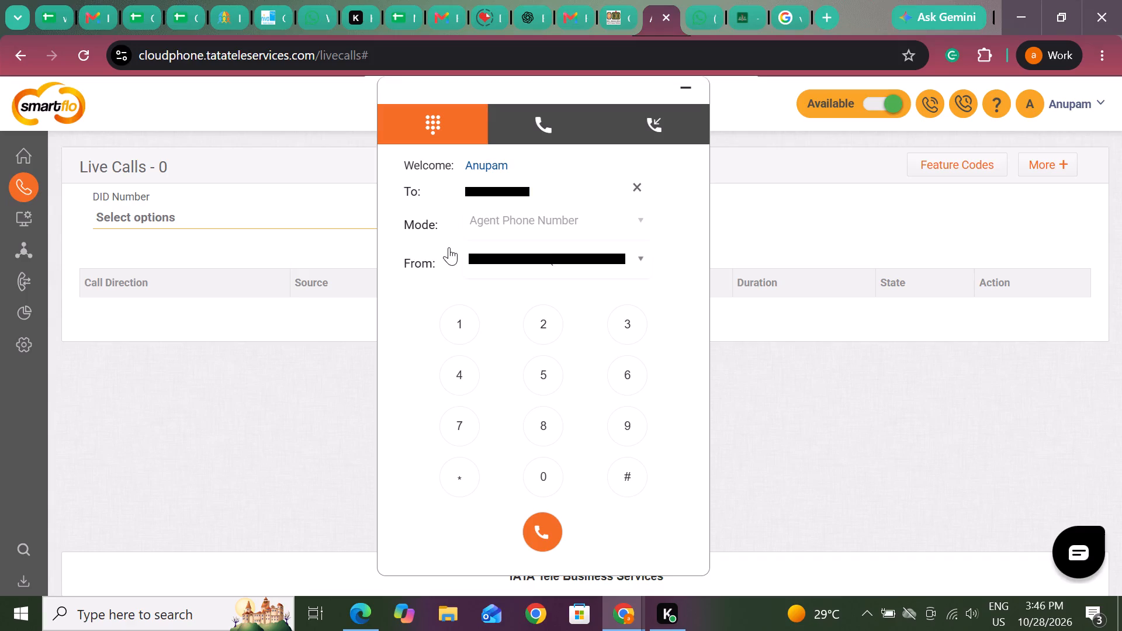
scroll(553, 341, "down", 2)
left_click(536, 539)
left_click(201, 566)
Copy the same complaint's phone number from the admin portal once more and place another Smartflo call to it.
left_click(231, 12)
scroll(292, 344, "left", 1)
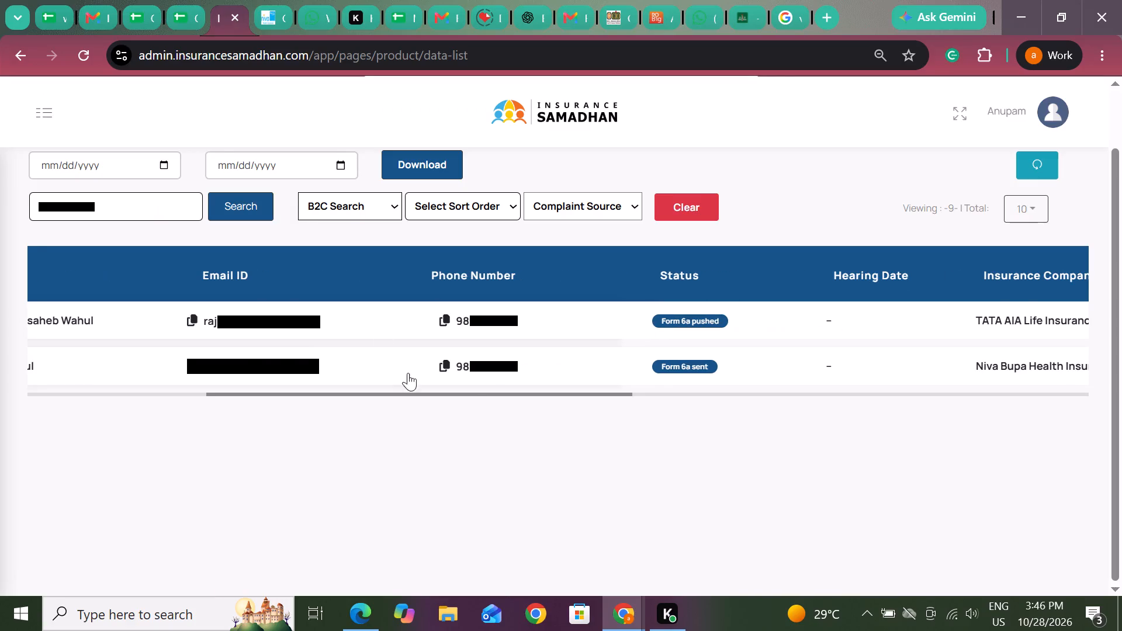
scroll(408, 373, "left", 1)
left_click(446, 318)
left_click(648, 23)
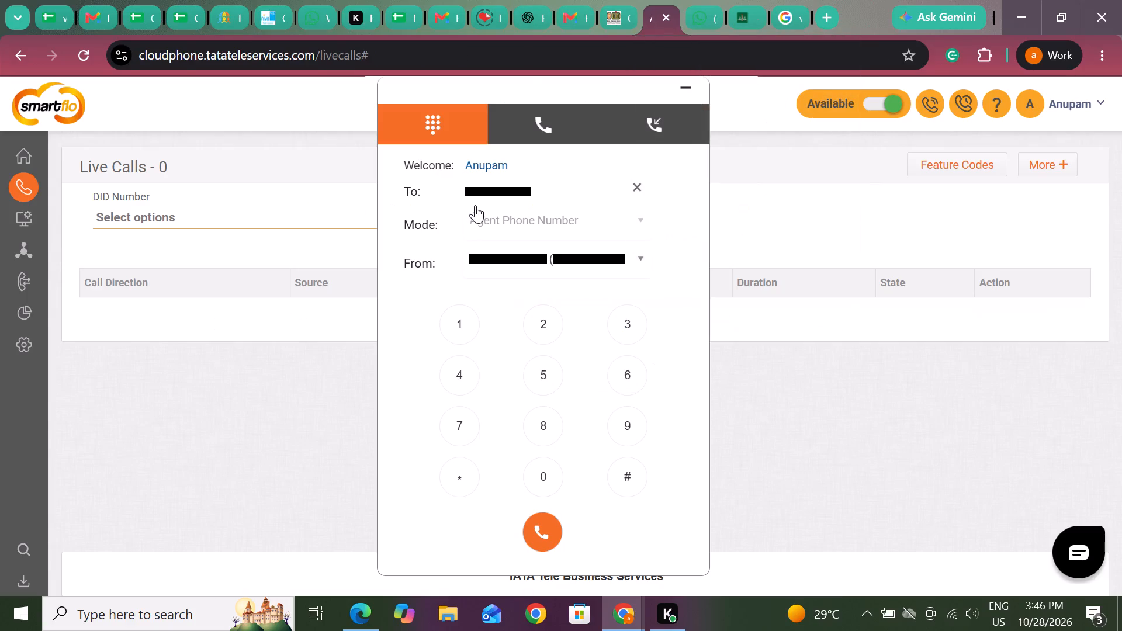
double_click(482, 192)
key("ctrl+v")
left_click(544, 534)
scroll(453, 117, "up", 5)
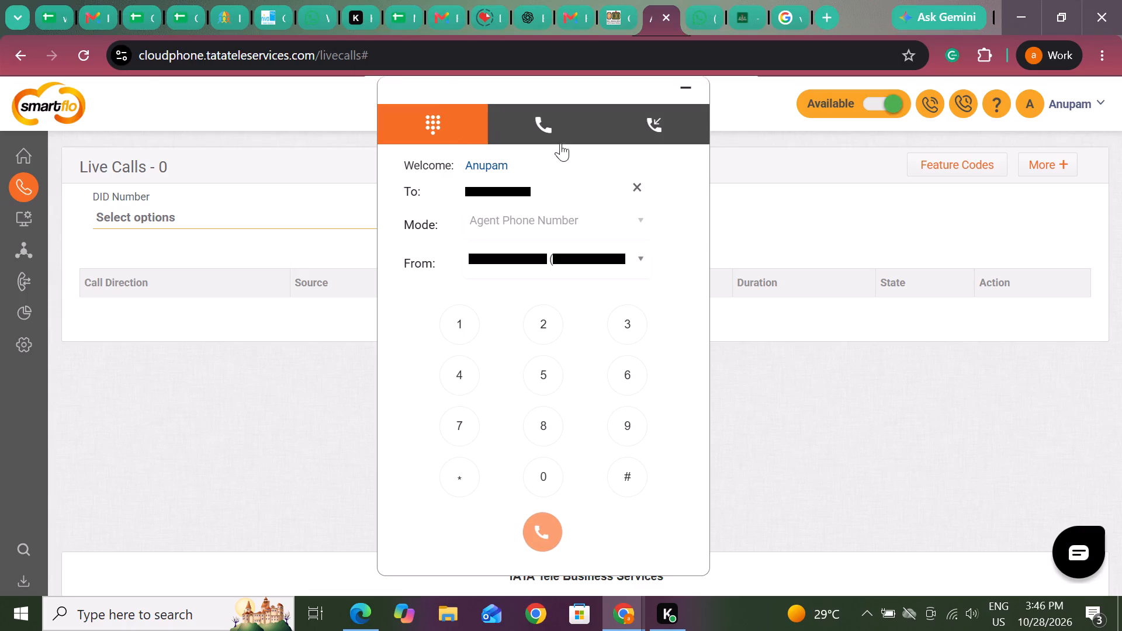
Switch to the admin portal, examine both complaints' status and insurer, and briefly open the details of the TATA AIA complaint.
left_click(216, 23)
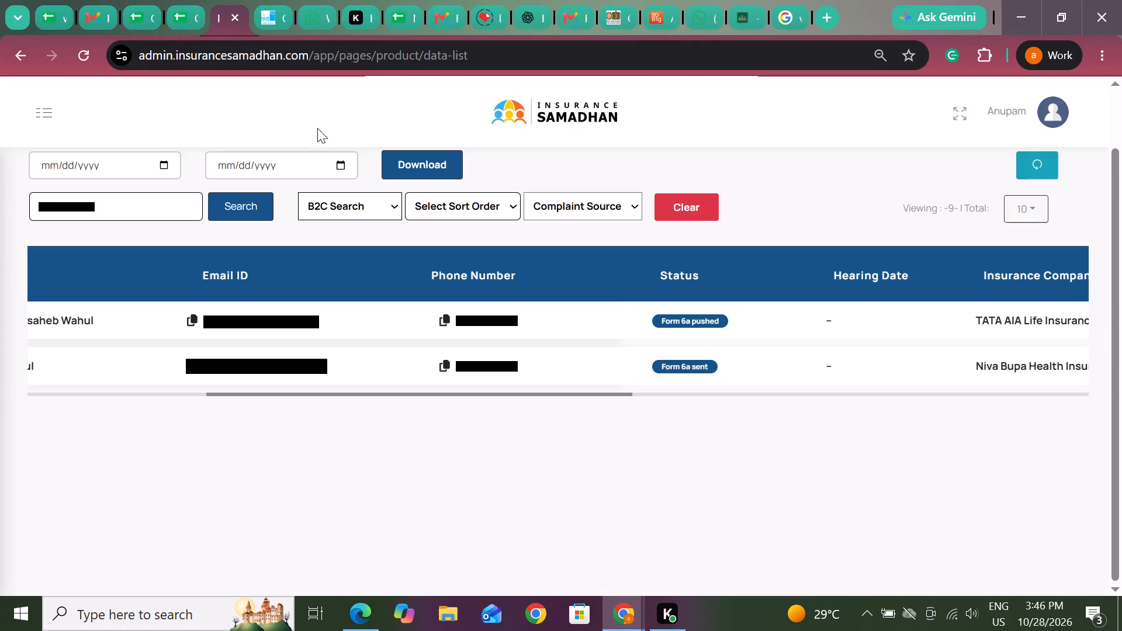
scroll(234, 304, "left", 2)
scroll(348, 343, "right", 4)
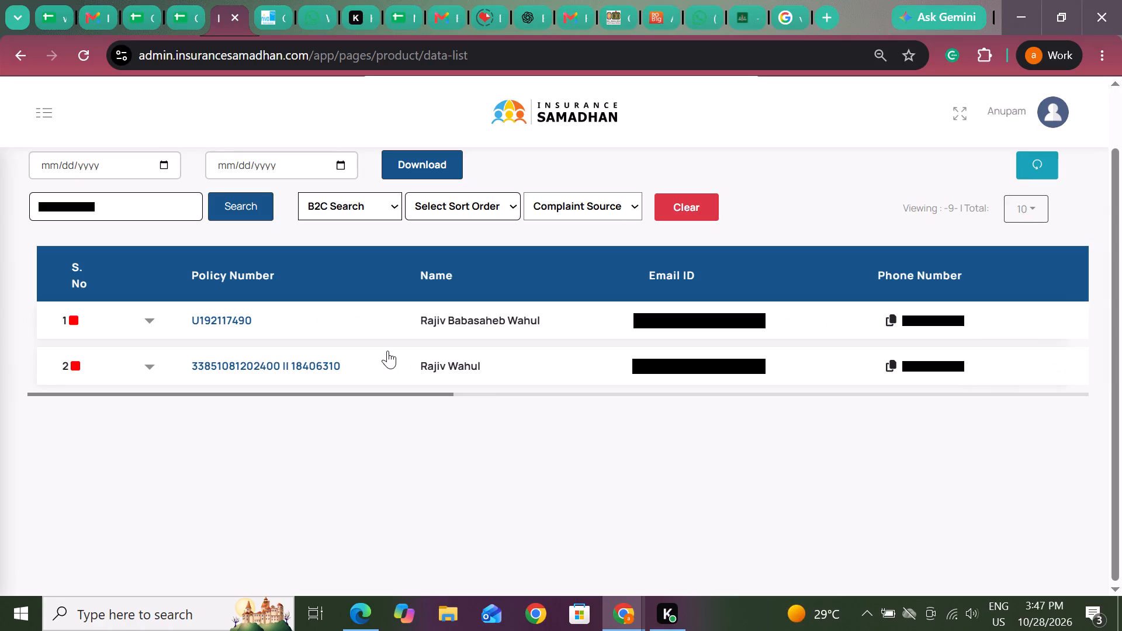
scroll(387, 351, "left", 1)
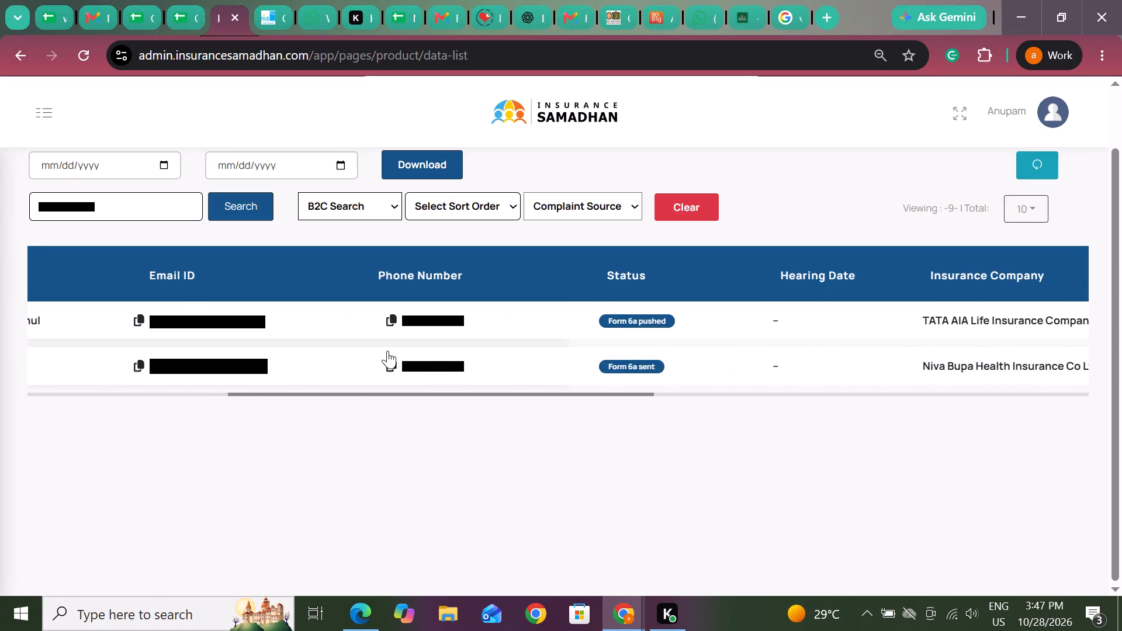
scroll(387, 351, "left", 3)
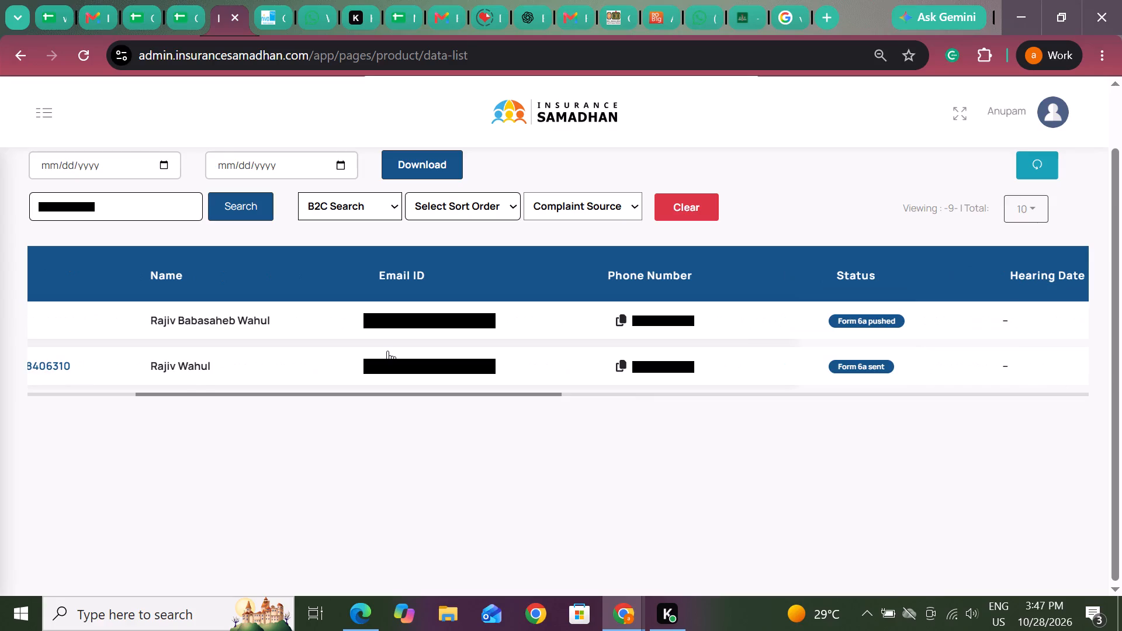
scroll(387, 351, "left", 2)
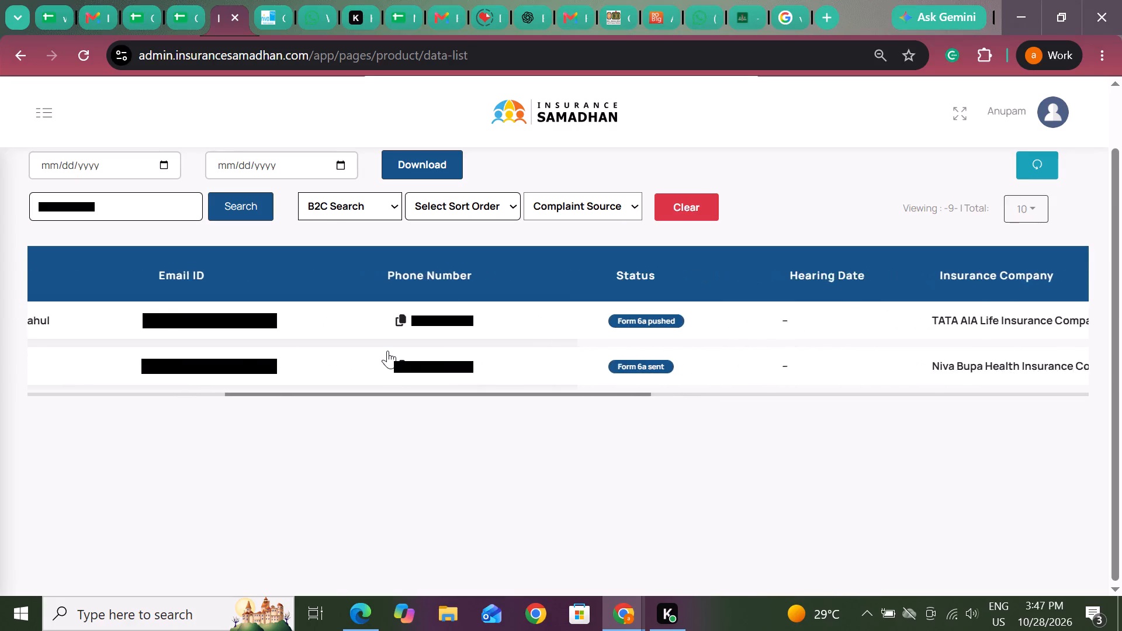
scroll(235, 308, "right", 5)
left_click(233, 320)
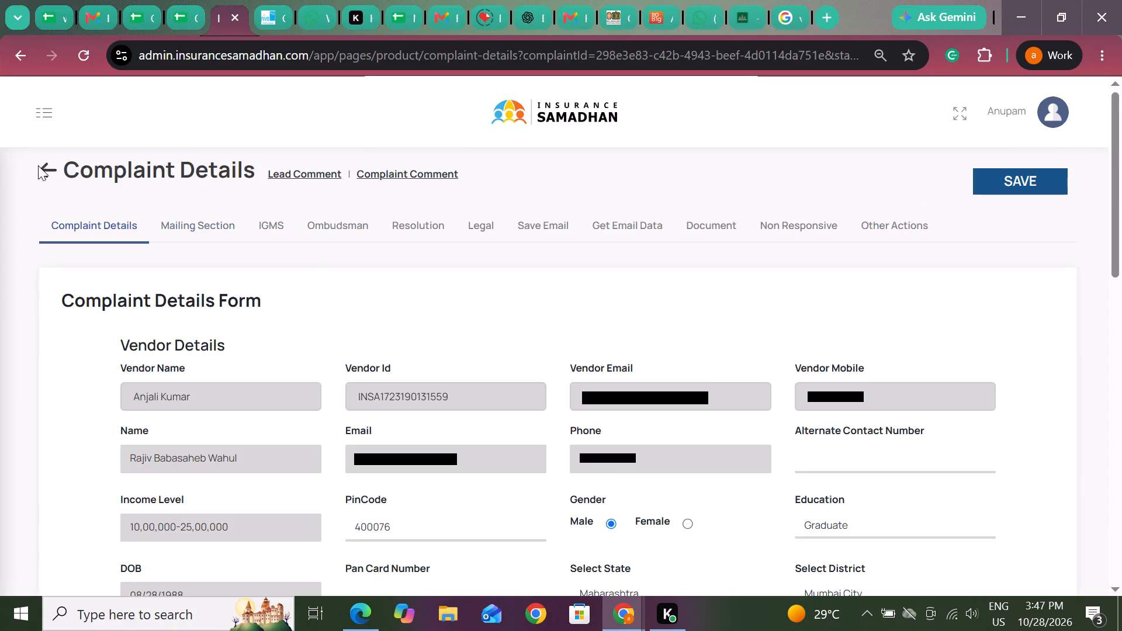
left_click(49, 165)
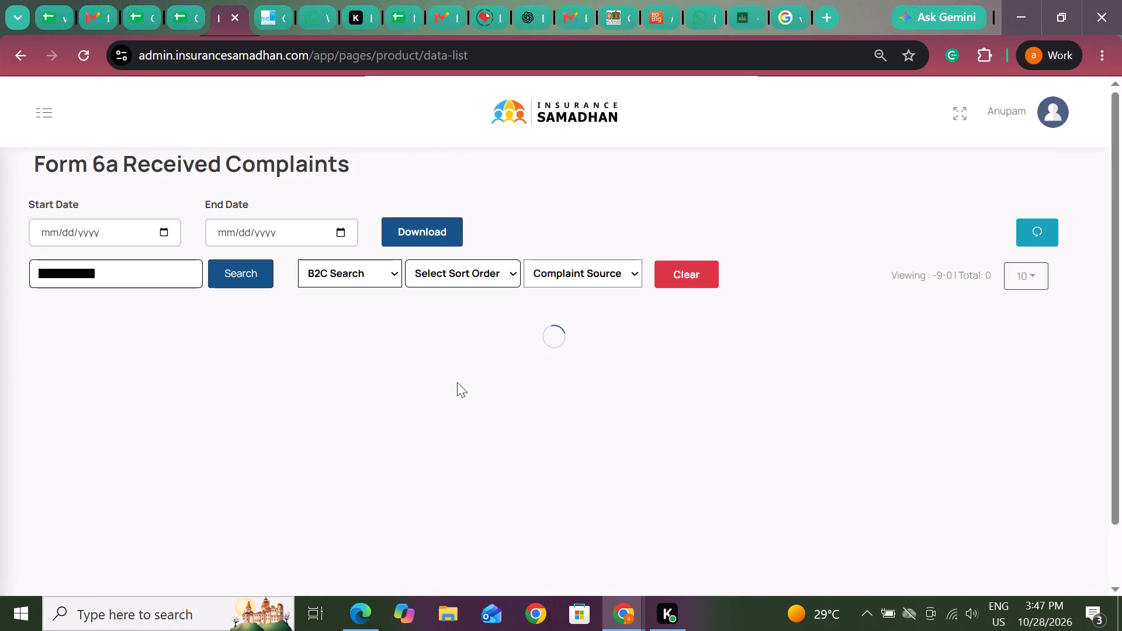
Review the Ombudsman section of the TATA AIA Form 6a pushed complaint for its form and courier details, and return to the list.
scroll(512, 376, "left", 2)
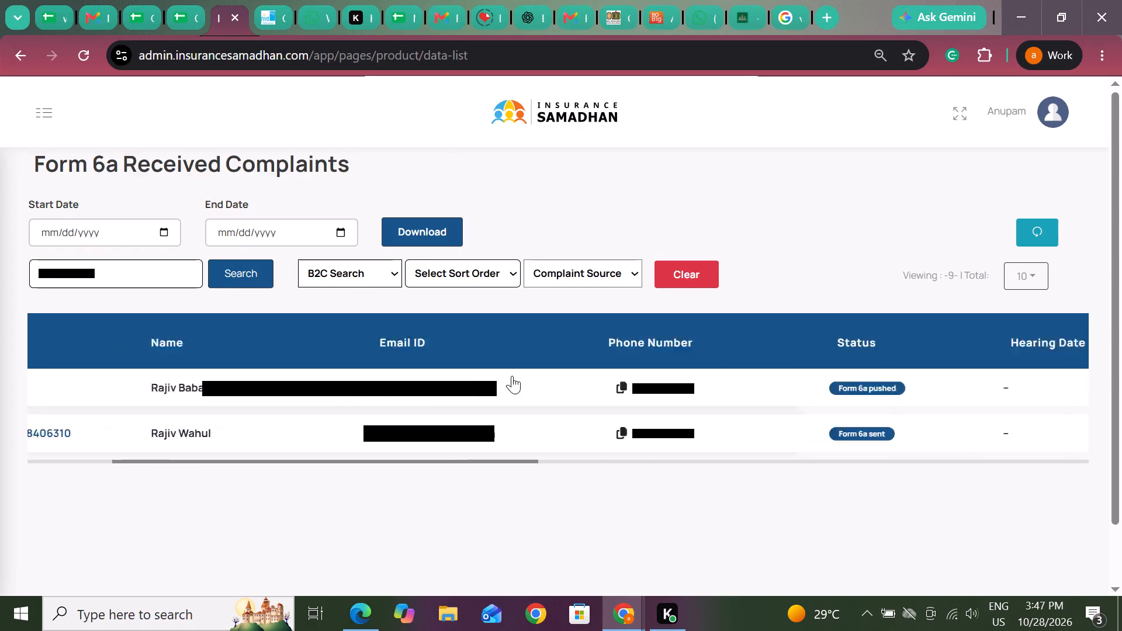
scroll(512, 376, "left", 6)
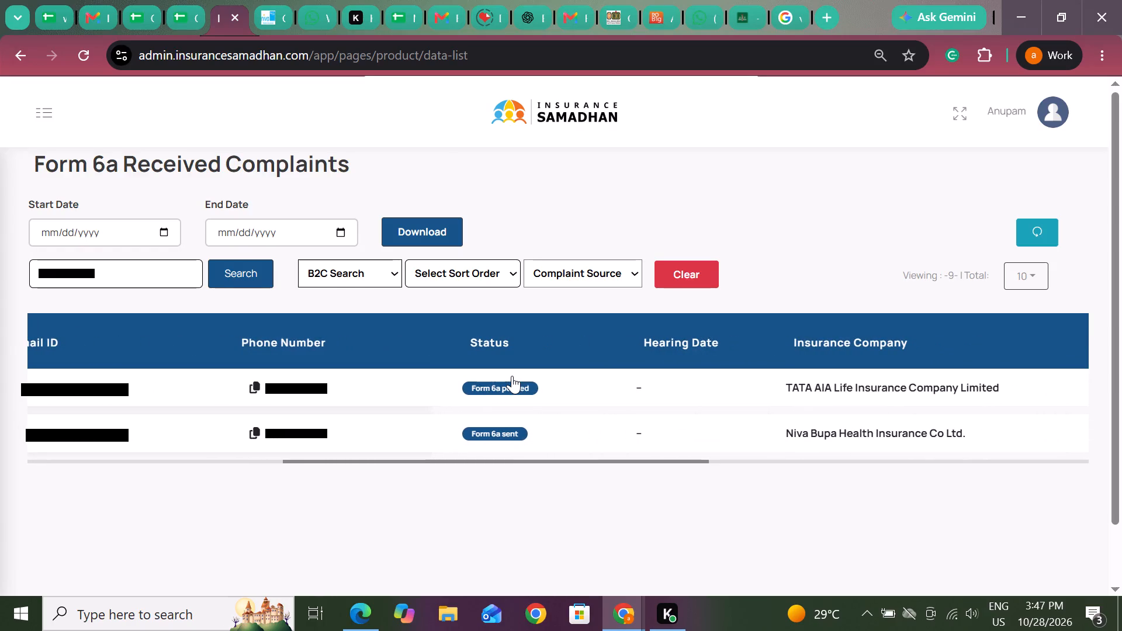
scroll(512, 376, "right", 7)
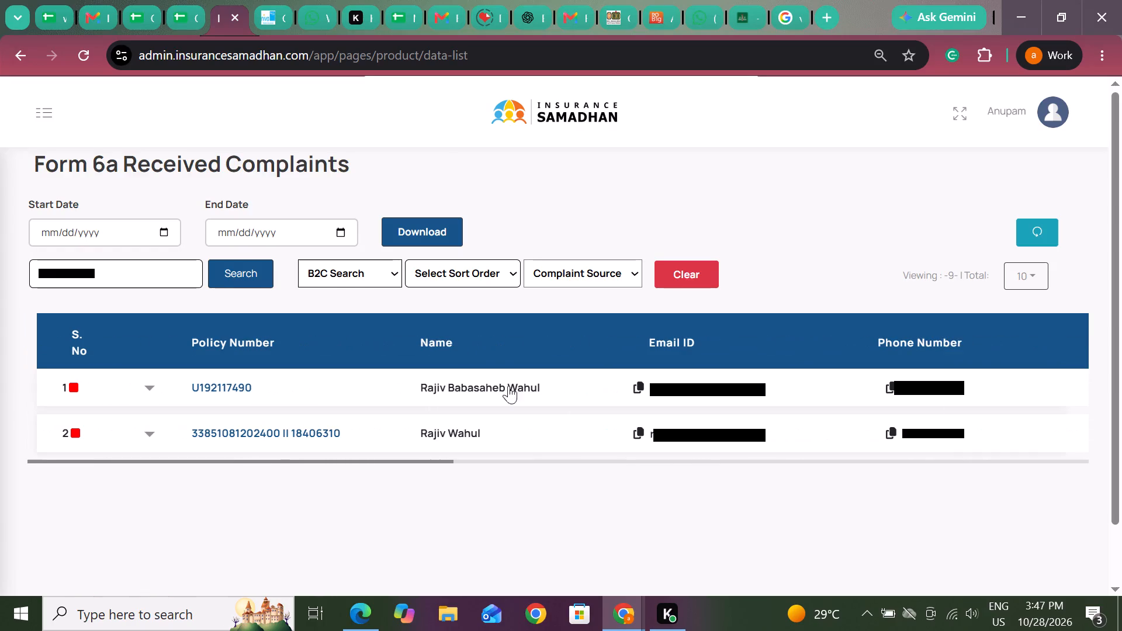
left_click(214, 383)
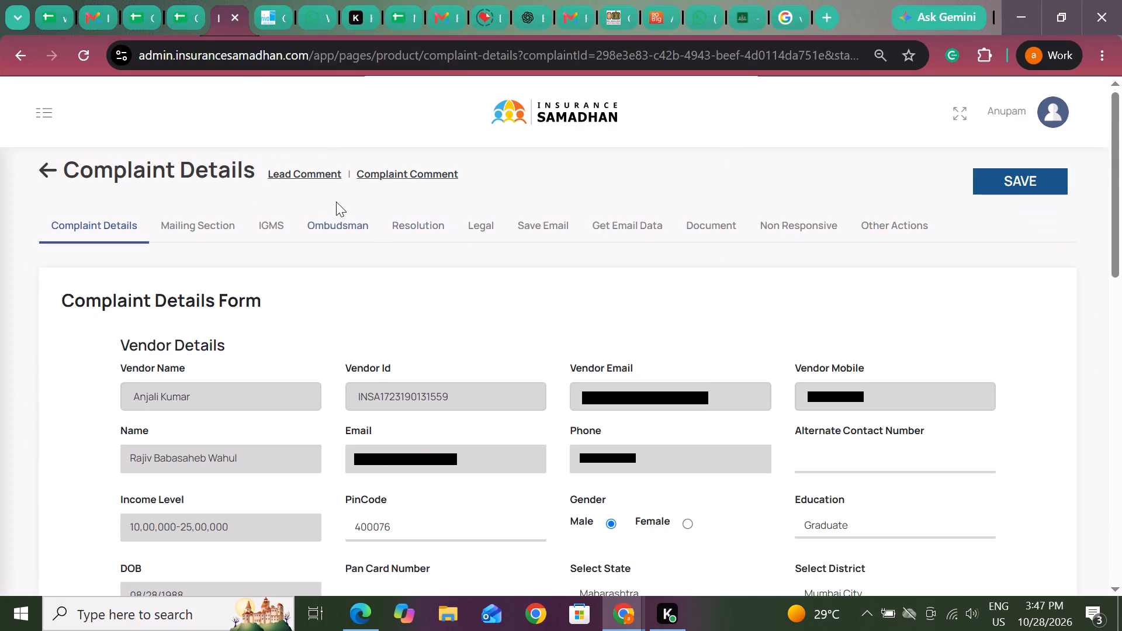
left_click(341, 222)
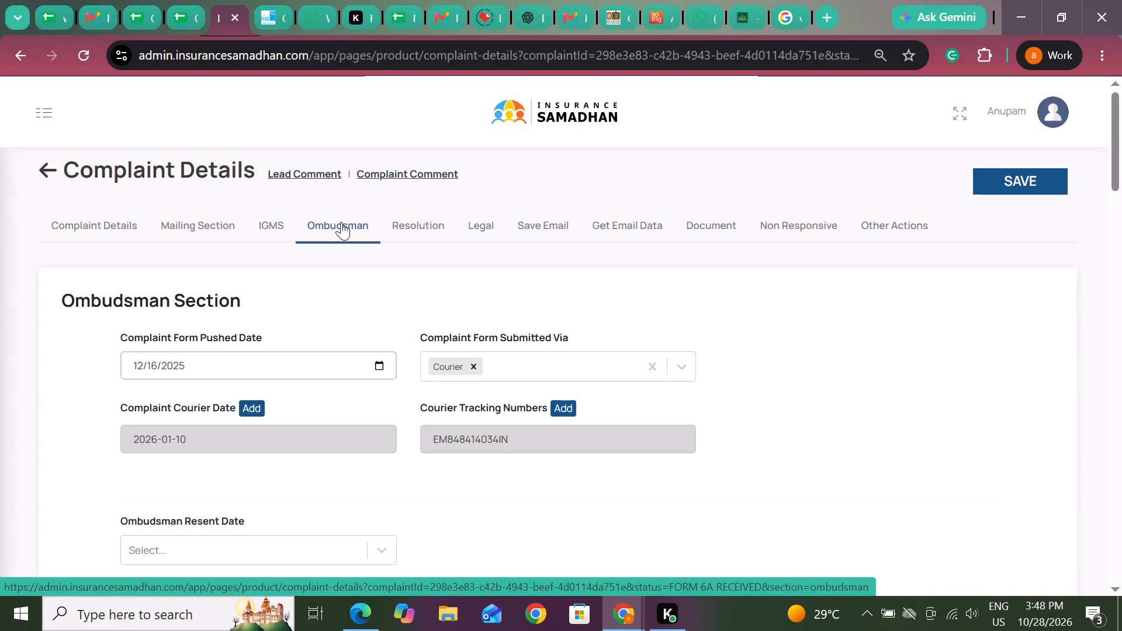
left_click(40, 165)
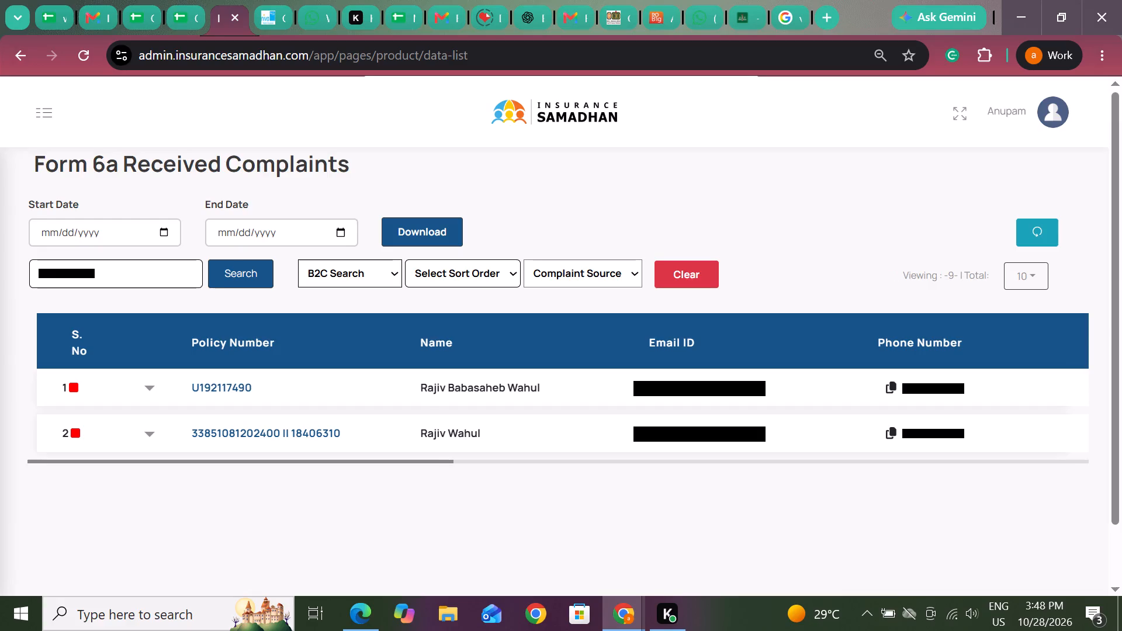
Open the Form 6a pushed complaint's communication log and start a new comment with the description "cx will submit".
left_click(809, 380)
left_click(905, 428)
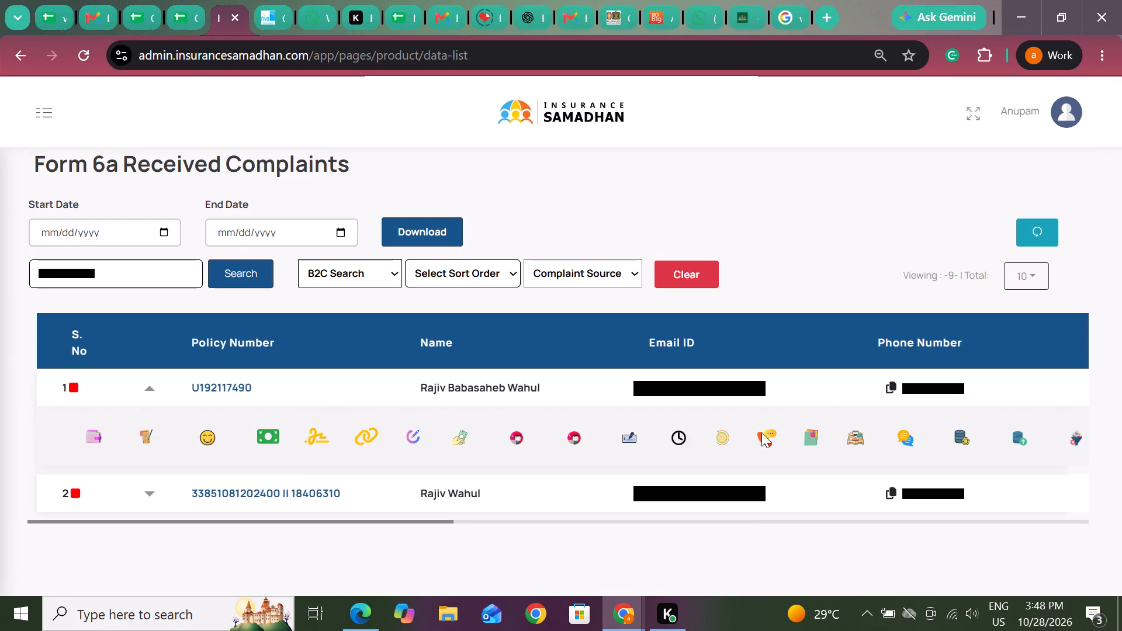
scroll(539, 407, "down", 11)
scroll(665, 539, "down", 13)
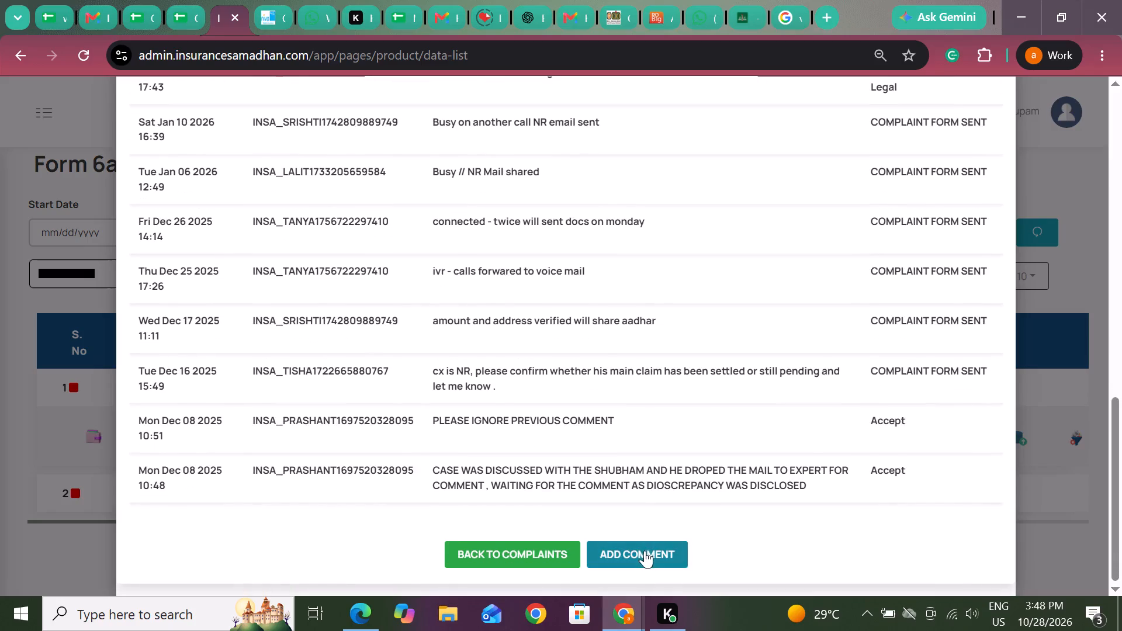
left_click(645, 550)
left_click(465, 414)
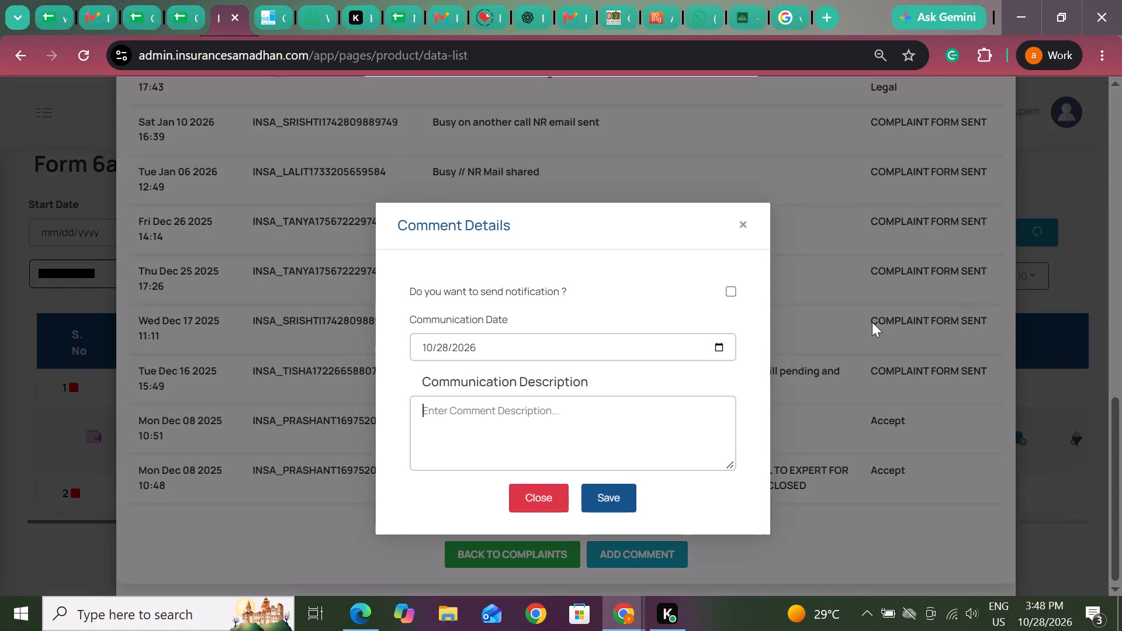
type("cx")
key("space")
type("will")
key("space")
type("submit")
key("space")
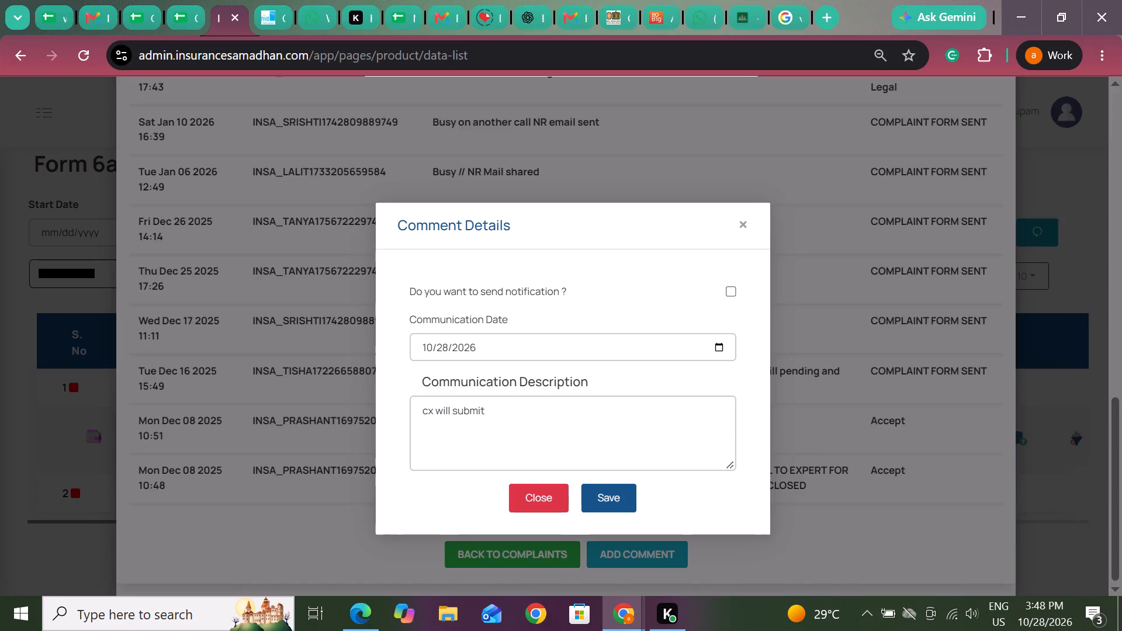
Complete the comment description as "cx will submit 6A", save the comment, and return to the Form 6a complaints list.
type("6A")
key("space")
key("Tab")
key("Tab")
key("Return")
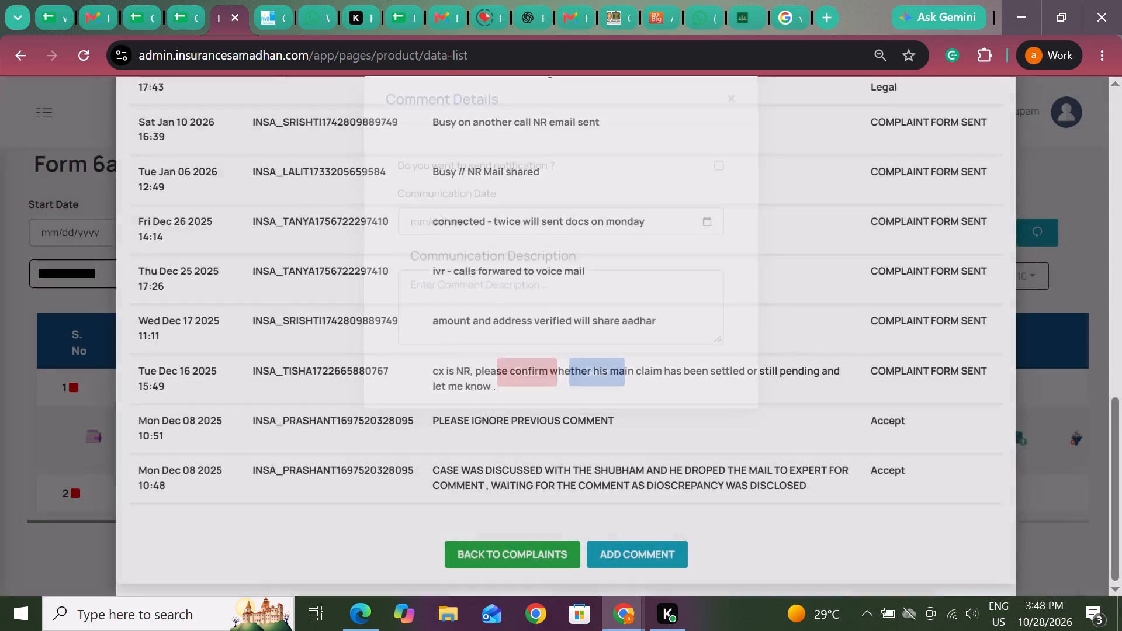
left_click(294, 169)
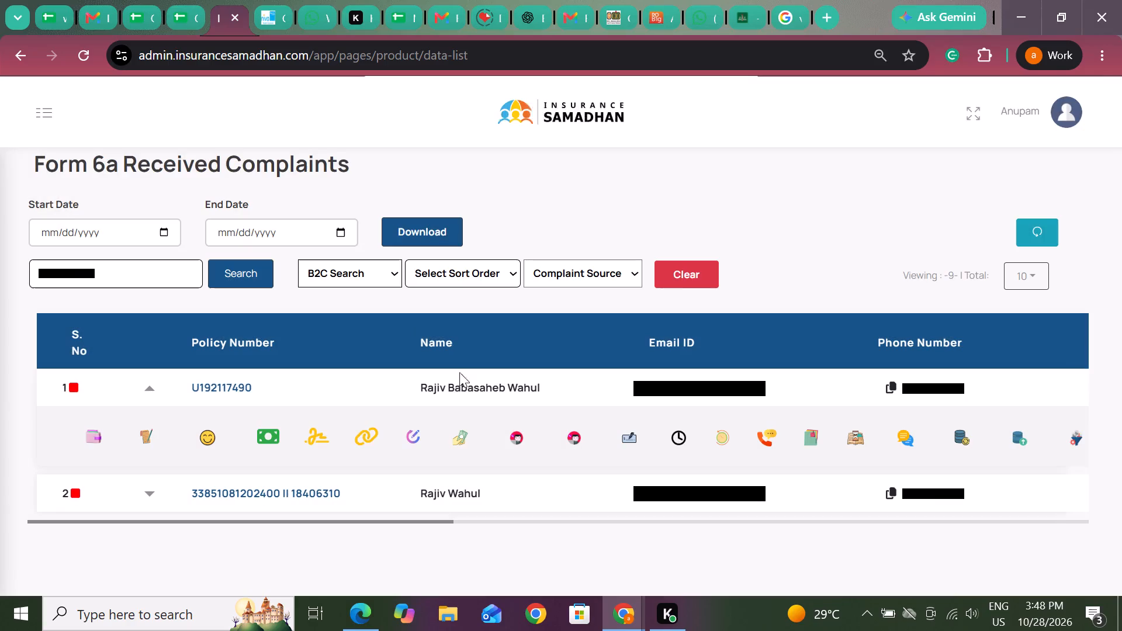
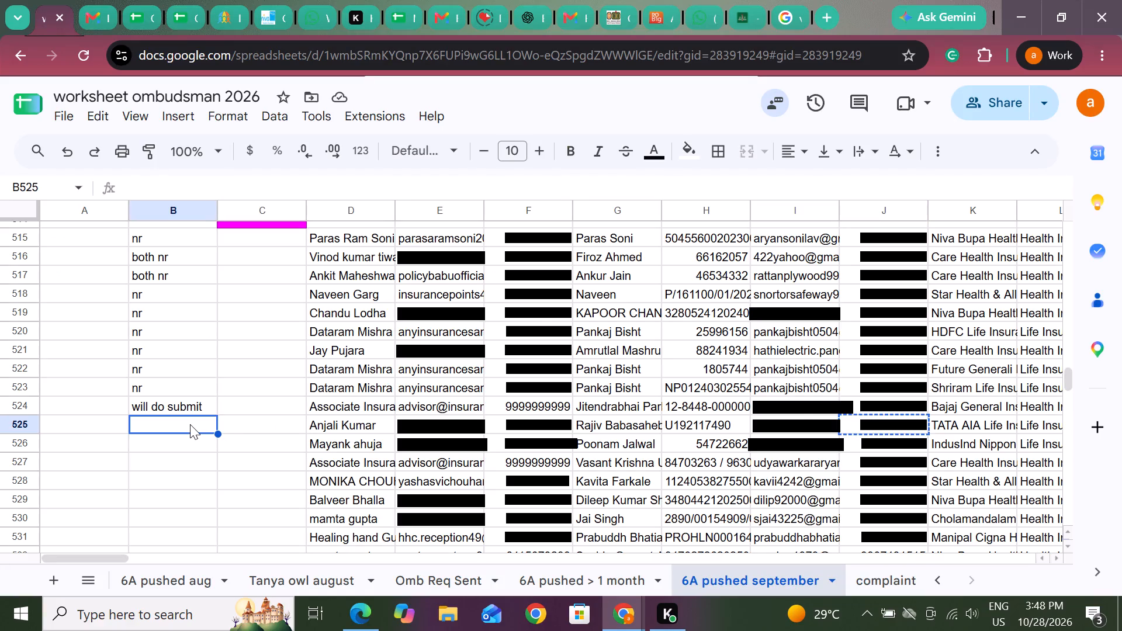
Record the remark "will do submit" in column B of row 525 for the TATA AIA complaint.
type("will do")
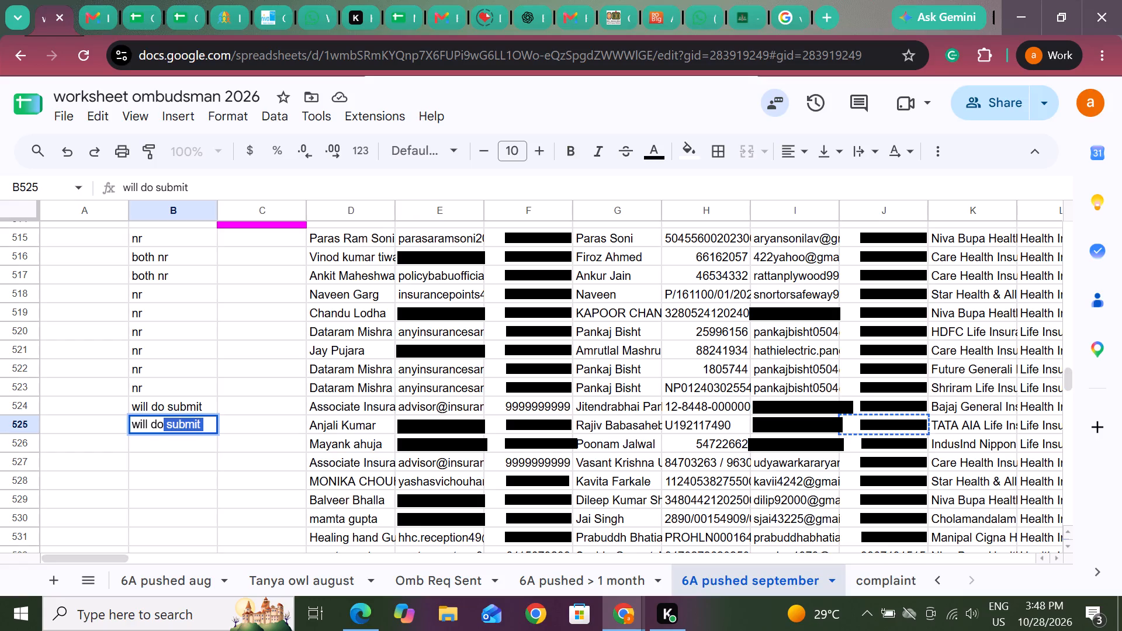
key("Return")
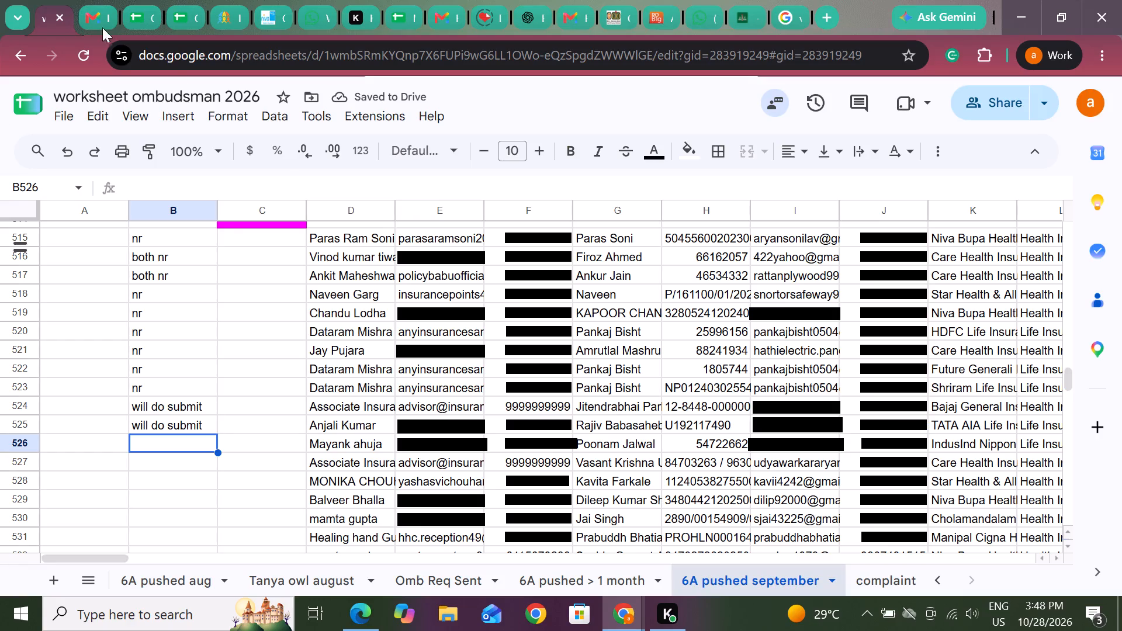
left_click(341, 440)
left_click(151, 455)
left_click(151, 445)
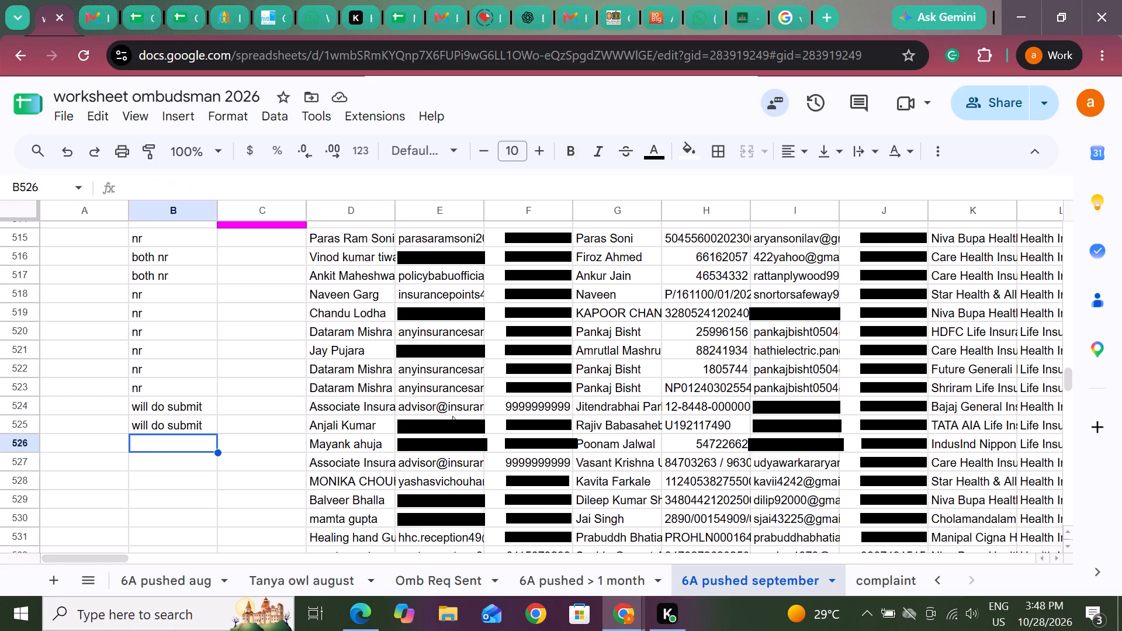
Copy the customer's phone number from row 526 of the 6A pushed september sheet and search the admin portal's Form 6a received complaints for it.
left_click(477, 440)
left_click(570, 442)
left_click(622, 442)
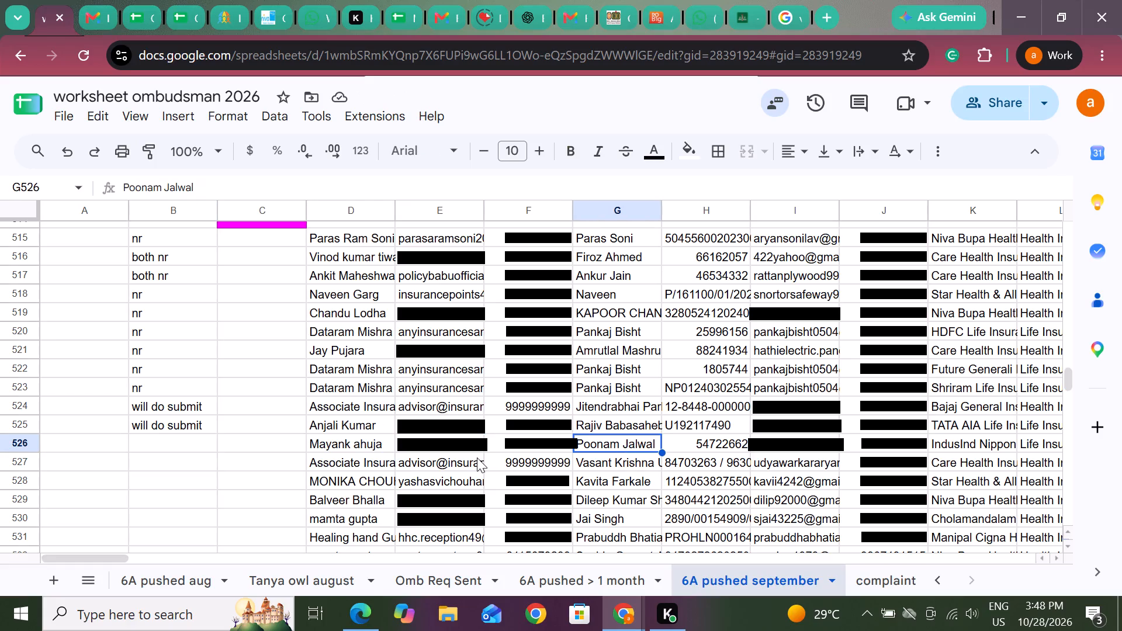
left_click(557, 439)
left_click(683, 439)
left_click(819, 445)
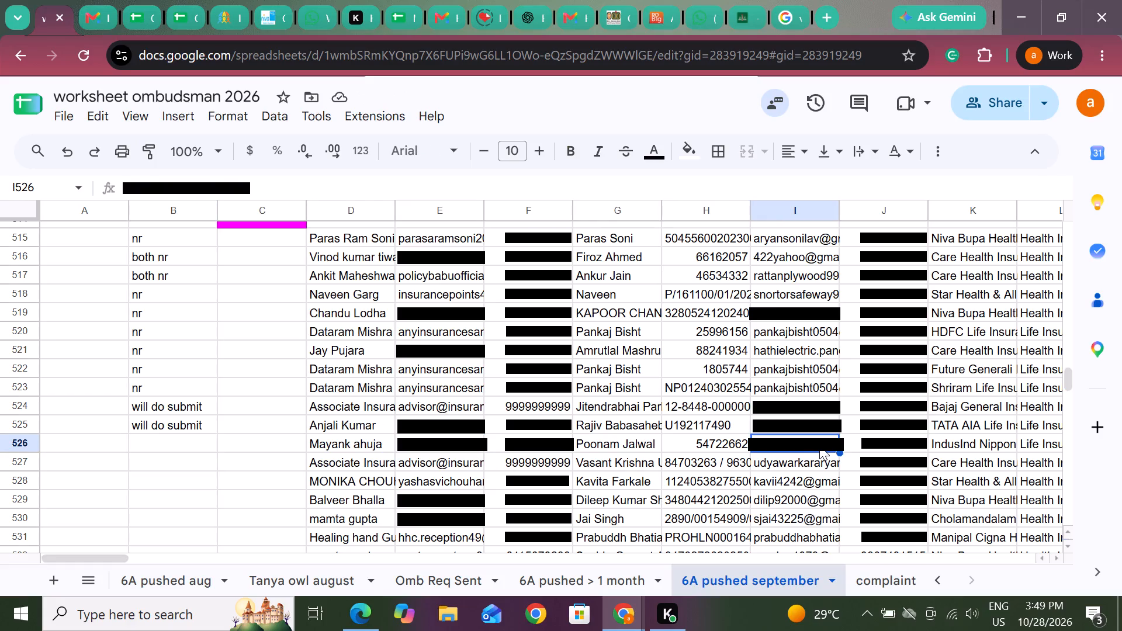
left_click(637, 445)
left_click(707, 445)
left_click(788, 445)
left_click(888, 445)
key("ctrl+c")
key("ctrl+c")
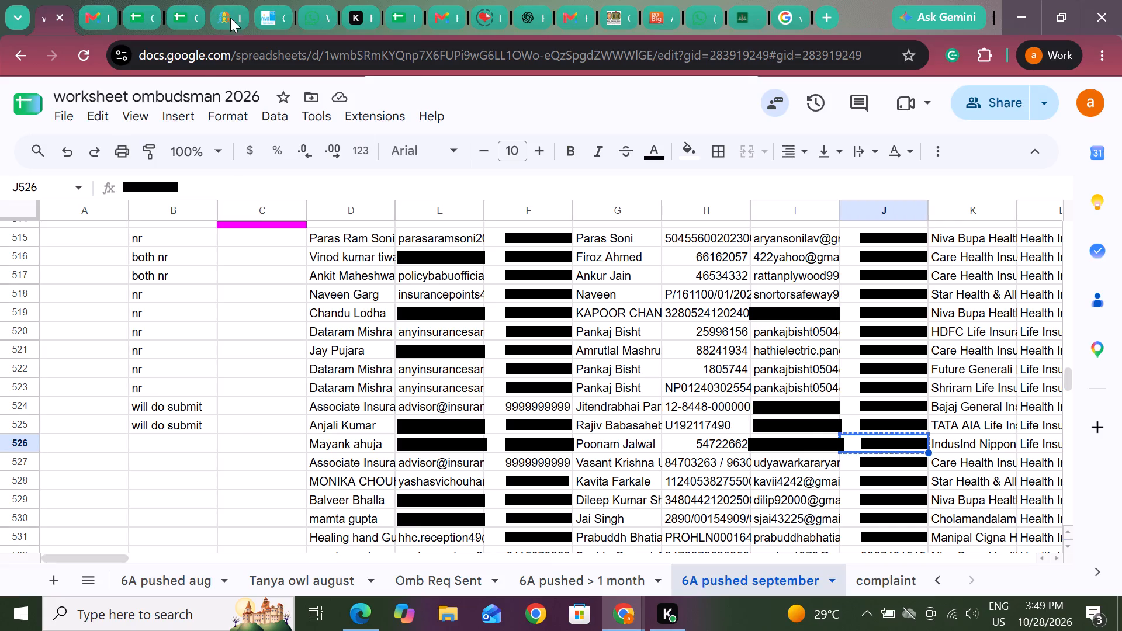
left_click(230, 20)
scroll(149, 217, "up", 6)
triple_click(131, 267)
key("ctrl+v")
left_click(236, 272, "ctrl")
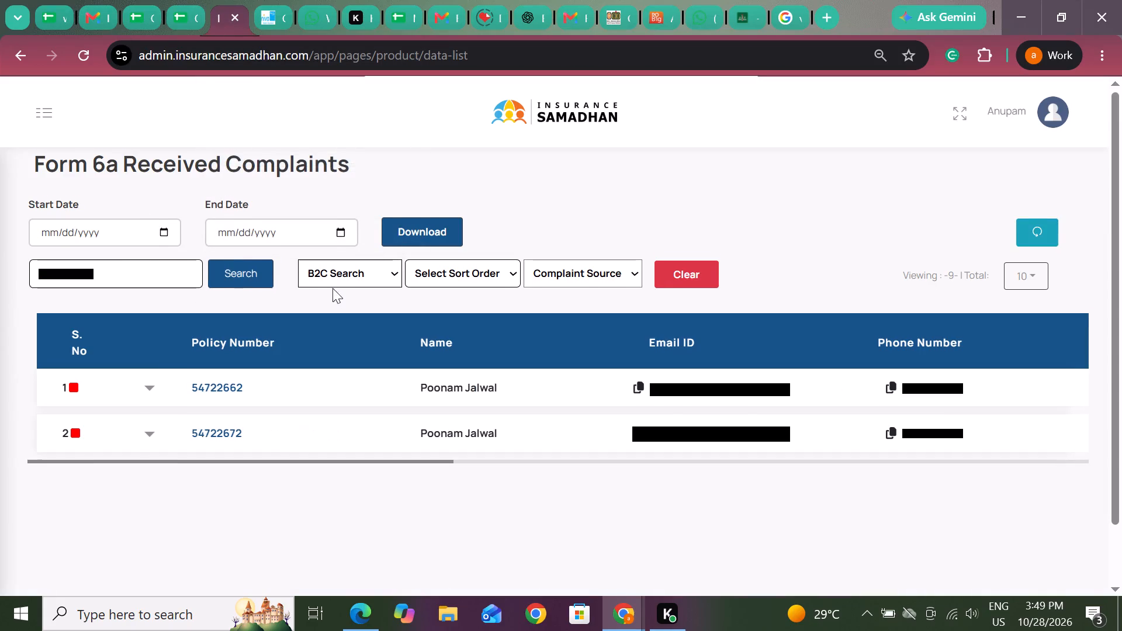
Check the status of both matching complaints, then read and close the communication log of the Form 6a pushed one.
scroll(333, 289, "down", 2)
scroll(326, 328, "left", 4)
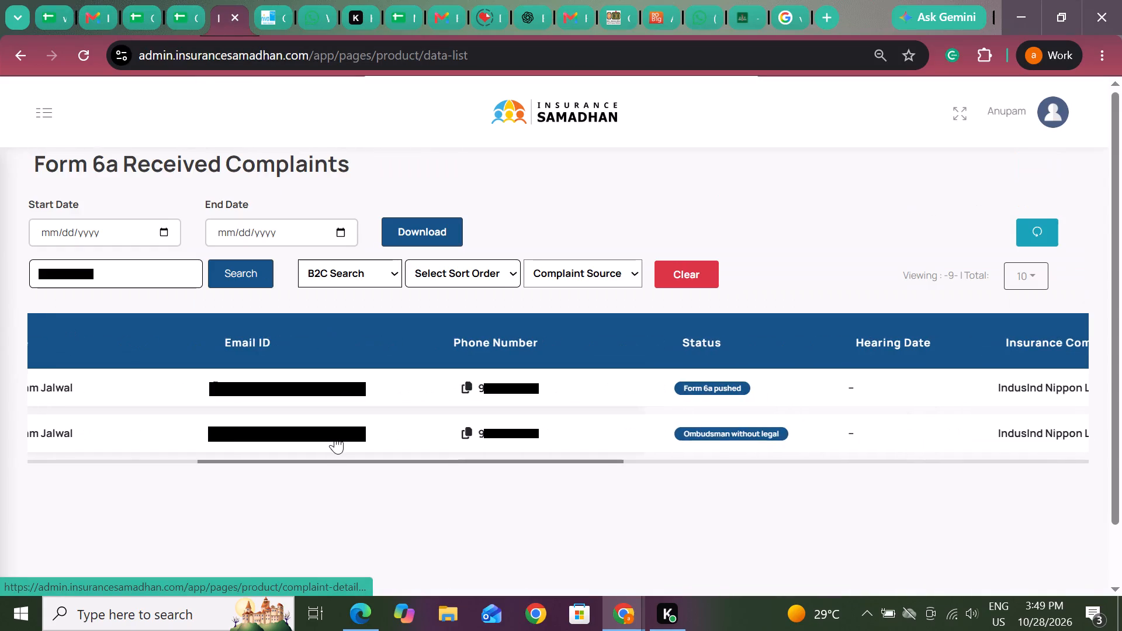
scroll(335, 436, "left", 2)
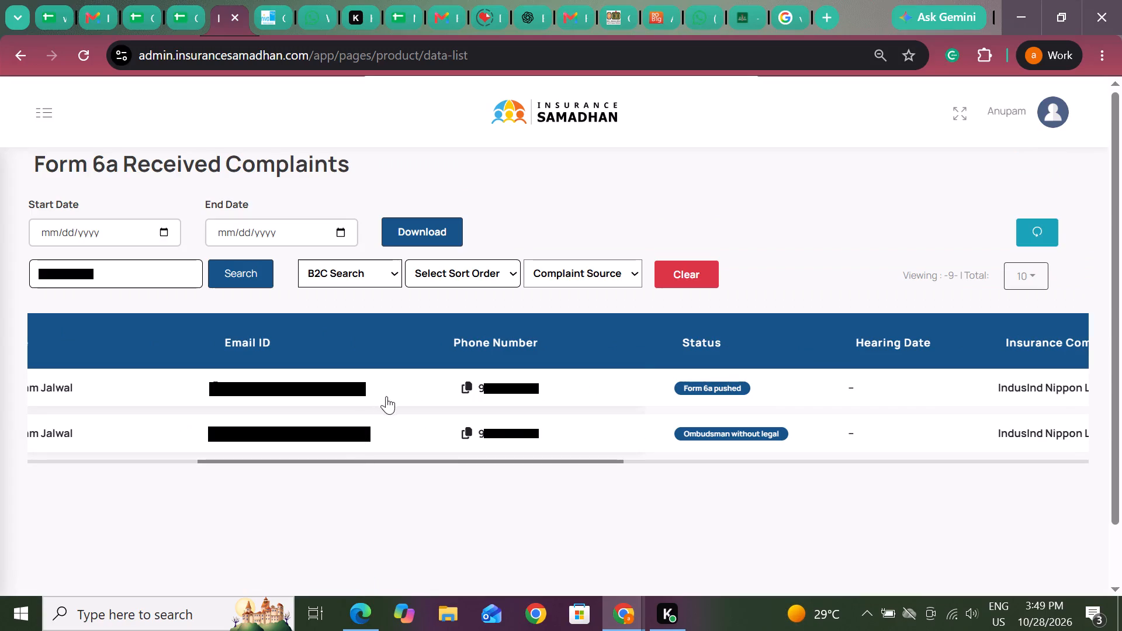
left_click(397, 382)
left_click(482, 435)
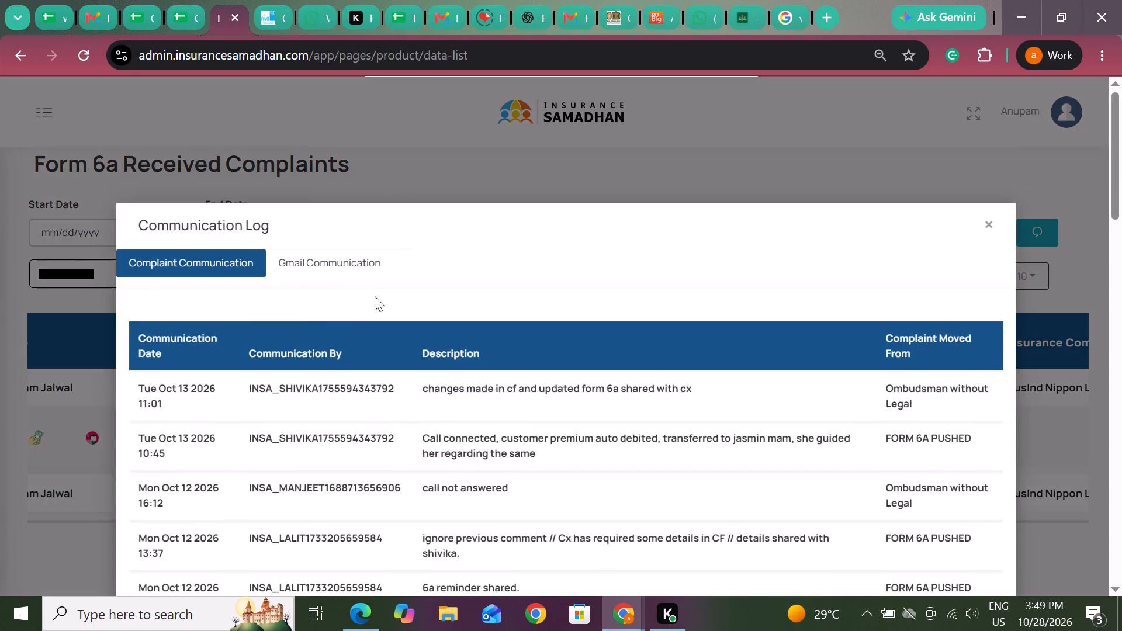
scroll(294, 313, "up", 5)
left_click(315, 109)
Copy the phone number of the Form 6a pushed IndusInd Nippon complaint and place a Smartflo call to it.
scroll(255, 386, "right", 6)
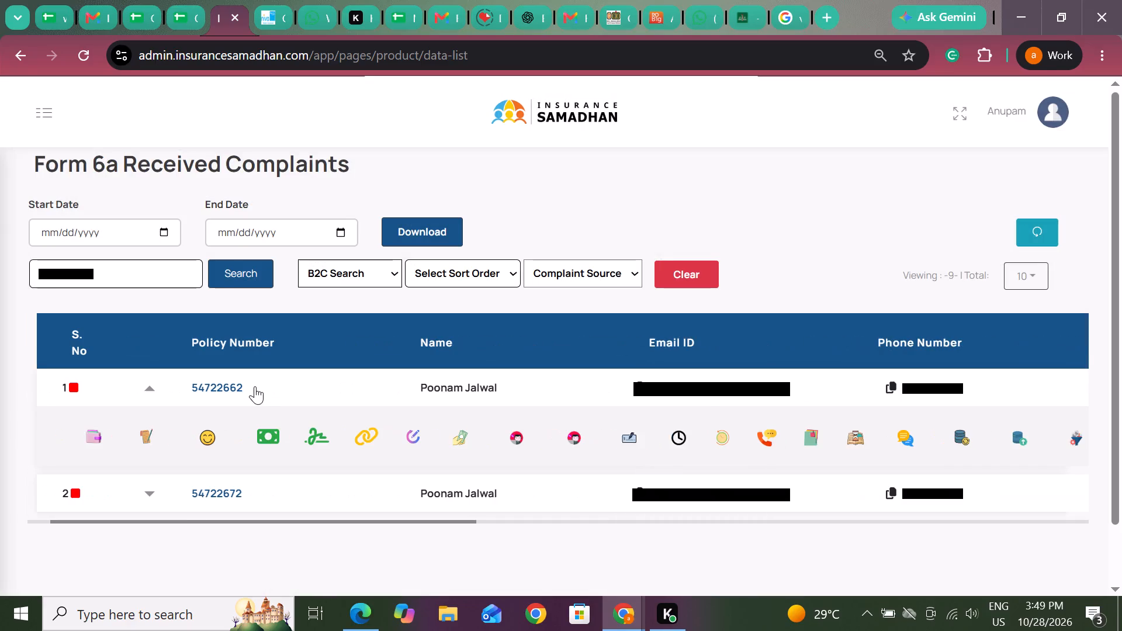
scroll(255, 386, "left", 3)
left_click(405, 388)
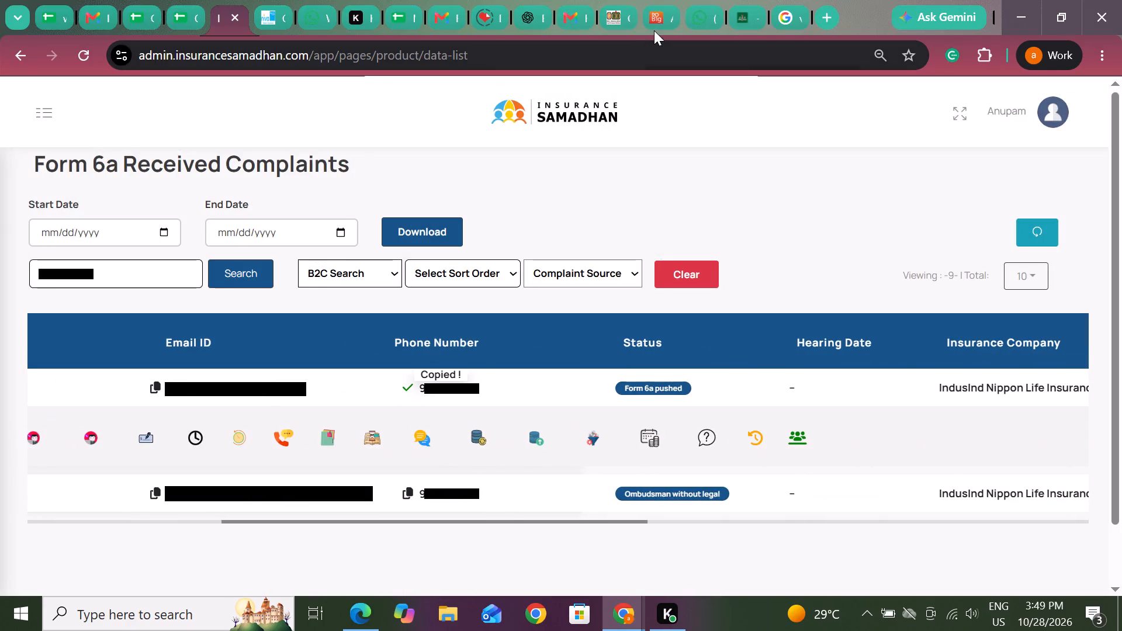
left_click(655, 28)
triple_click(541, 193)
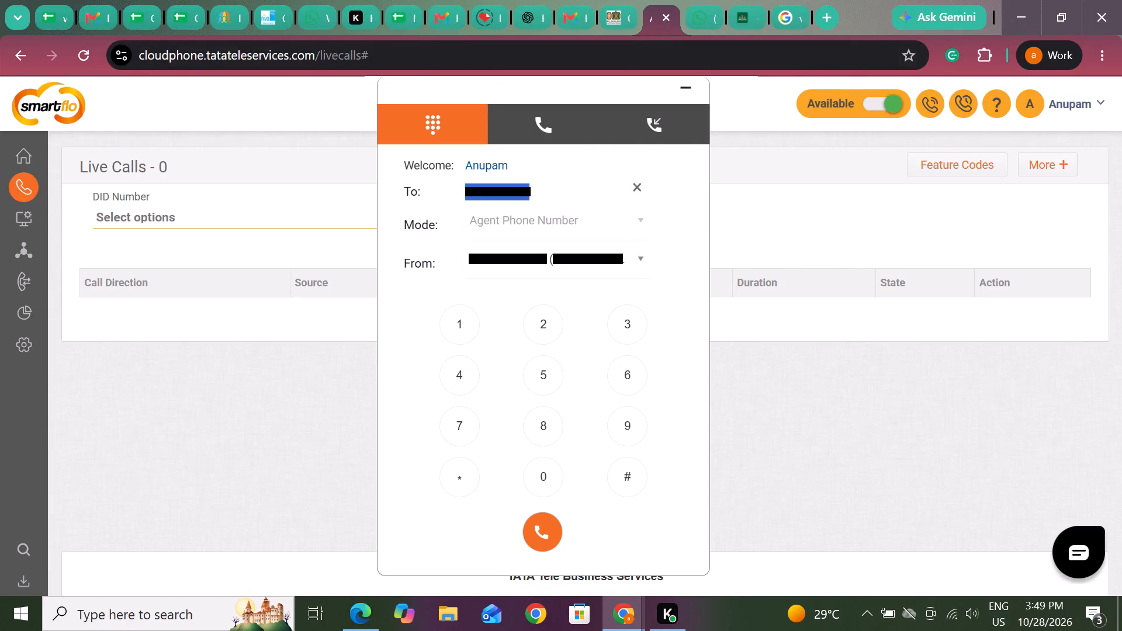
key("ctrl+v")
left_click(541, 546)
Switch back to the admin portal, collapse the first complaint's action row, and examine both complaints' policy, contact and status columns.
scroll(320, 89, "up", 5)
left_click(219, 21)
scroll(237, 403, "right", 4)
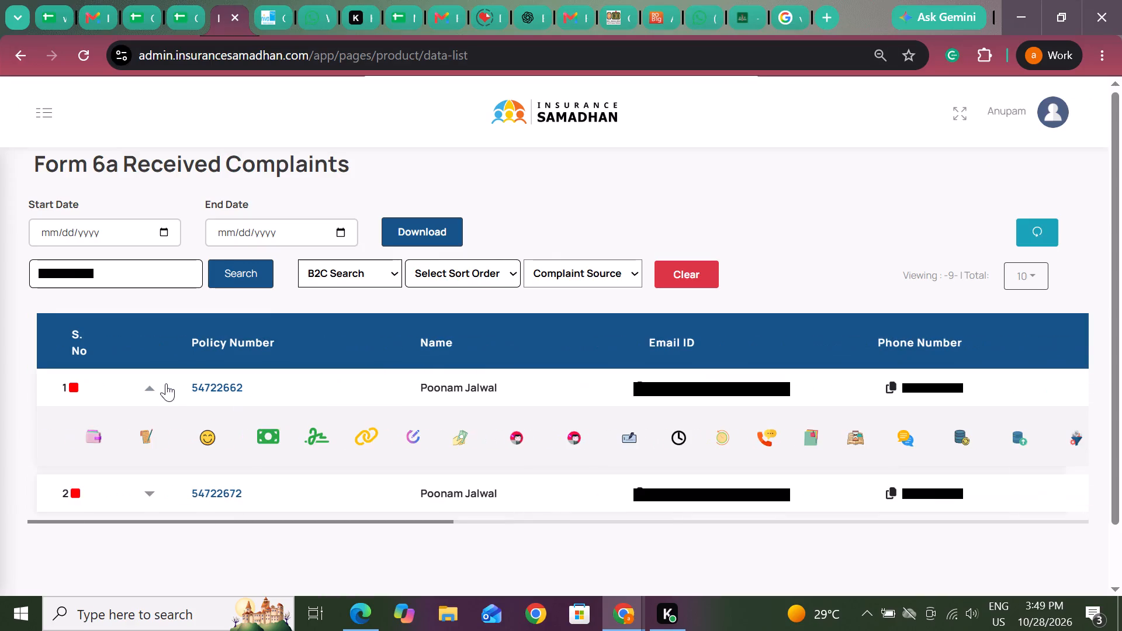
left_click(166, 383)
scroll(239, 390, "left", 1)
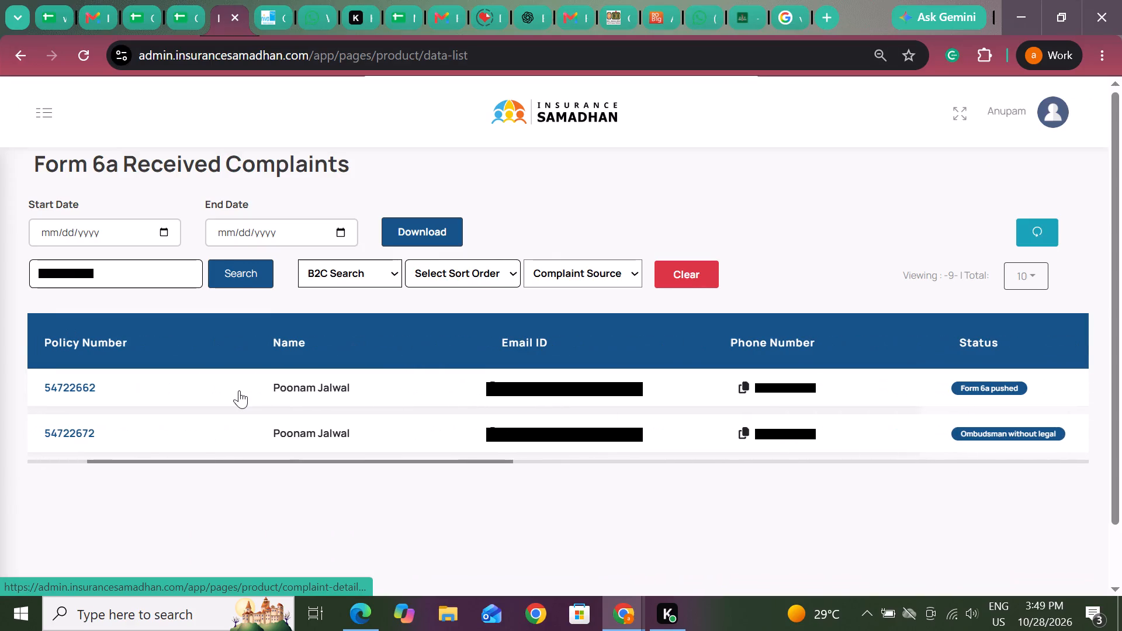
scroll(239, 390, "left", 1)
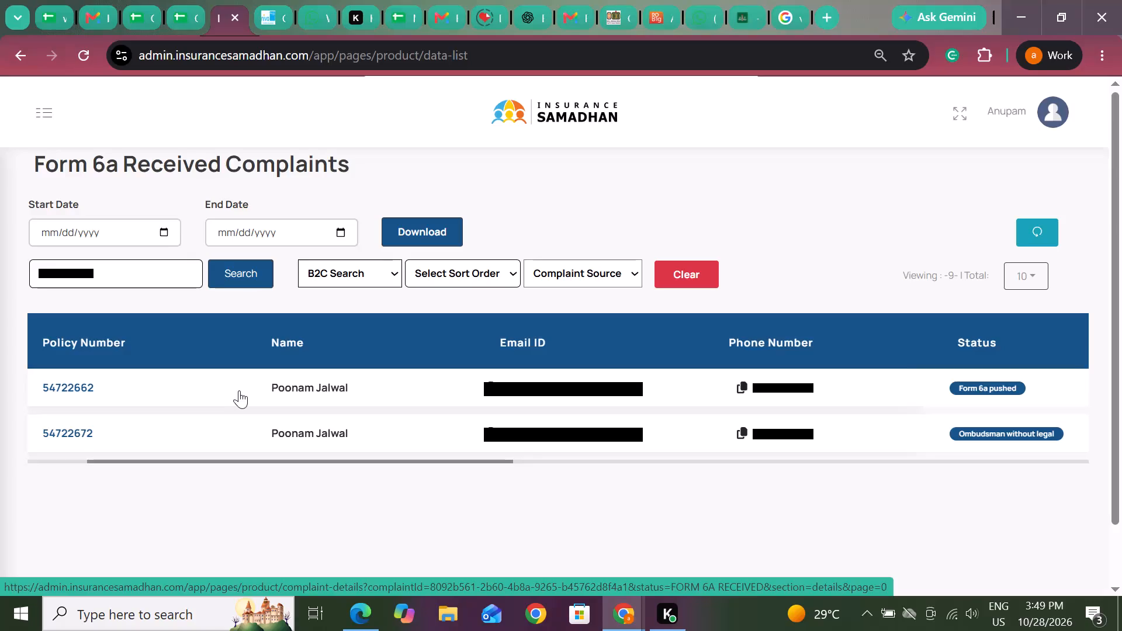
scroll(239, 390, "right", 1)
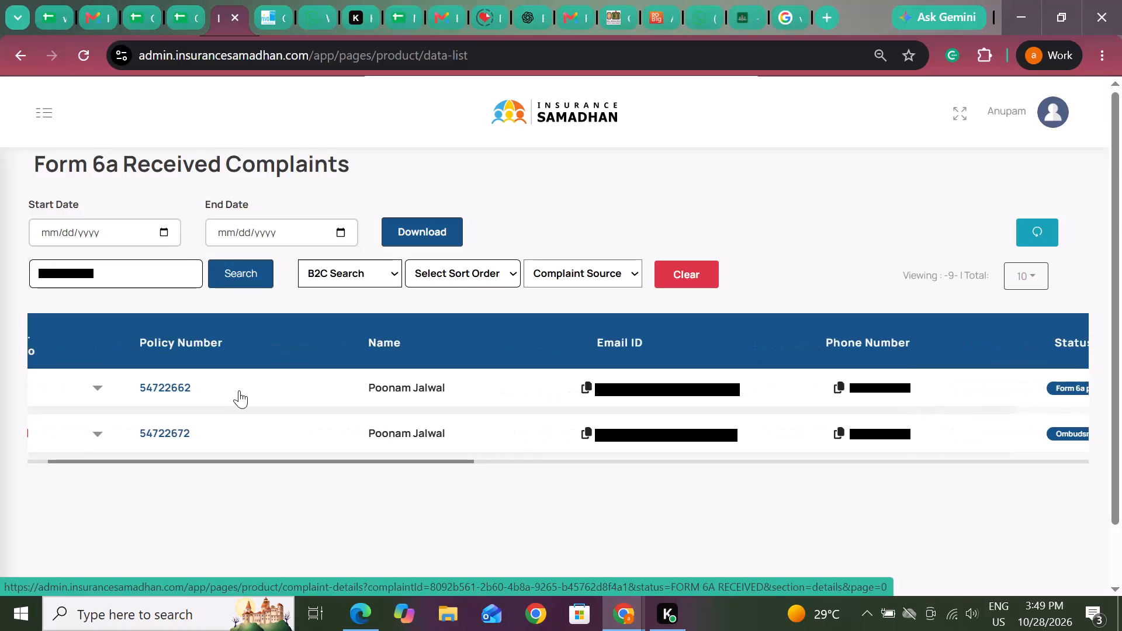
scroll(239, 390, "right", 1)
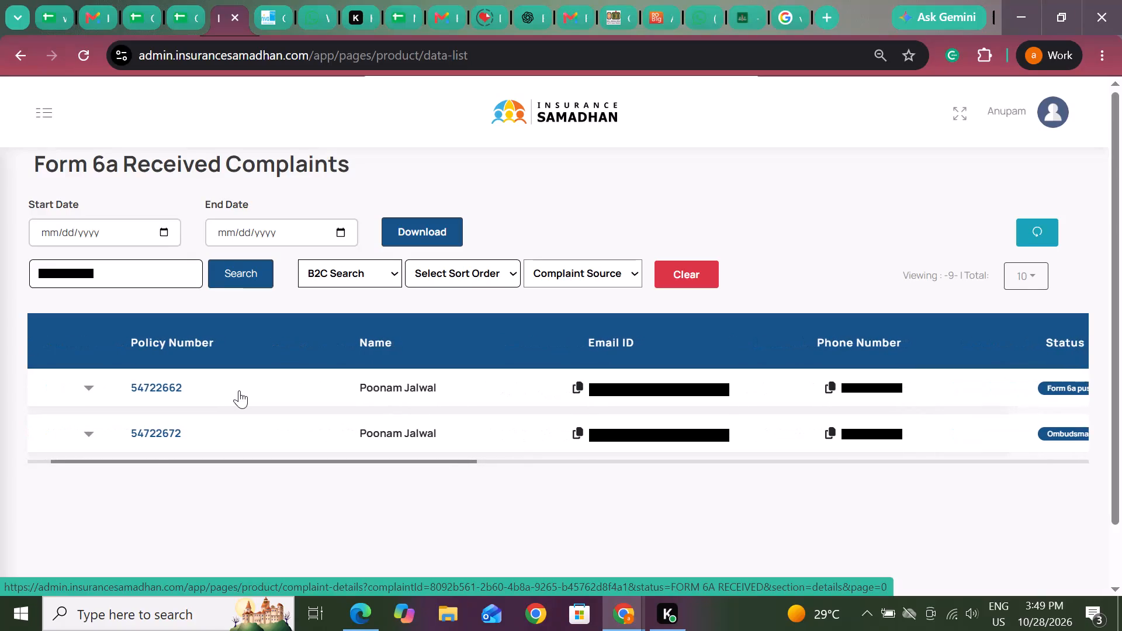
scroll(239, 390, "left", 1)
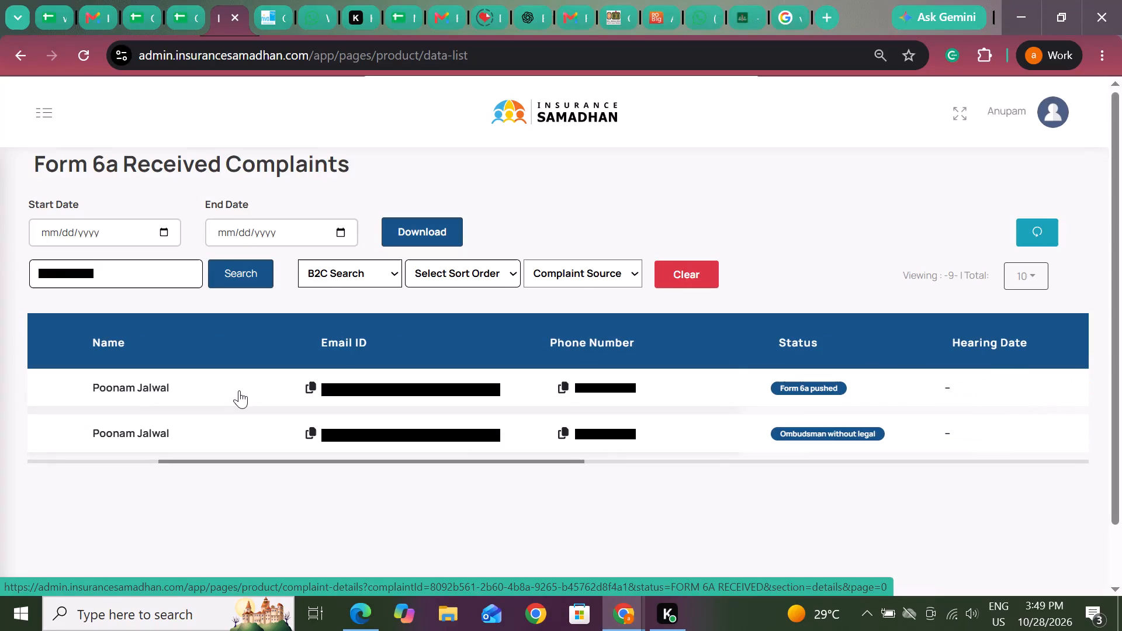
scroll(239, 390, "left", 2)
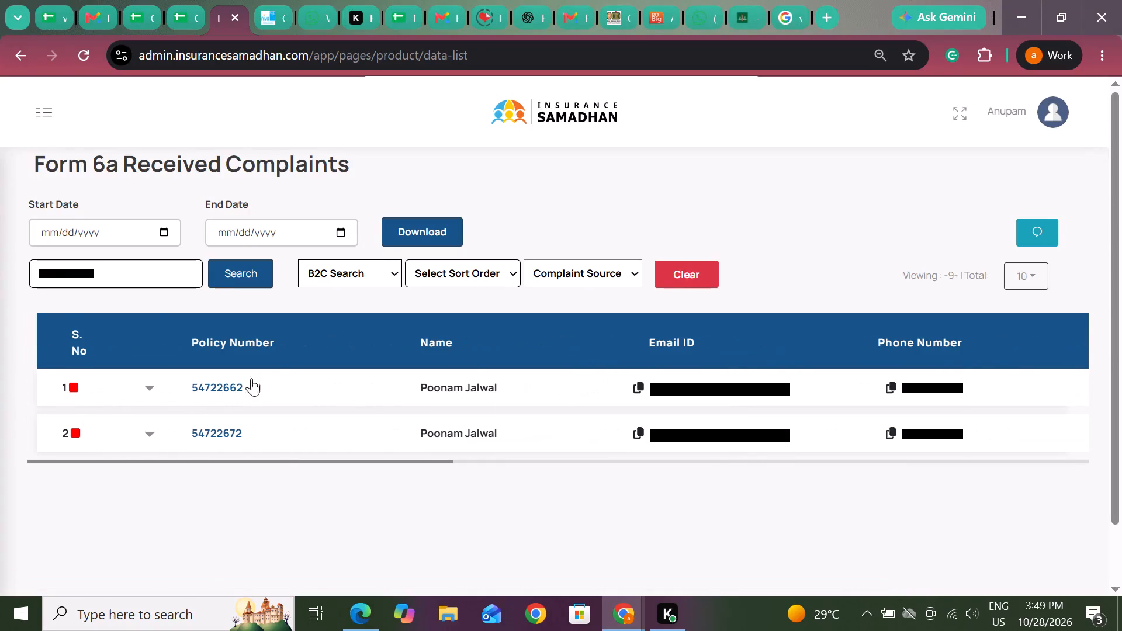
Review the Form 6A dates and complaint number in the Form 6a pushed complaint's Ombudsman section, clear the address-saving prompt, and return to the list.
left_click(237, 387)
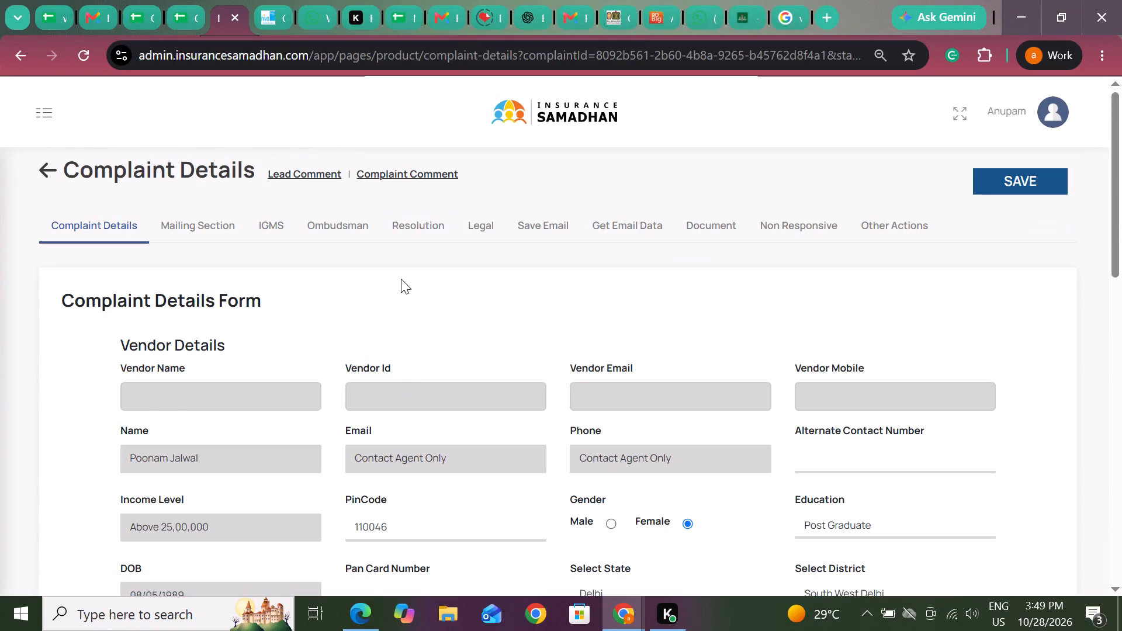
left_click(373, 235)
scroll(417, 291, "down", 5)
scroll(717, 304, "down", 4)
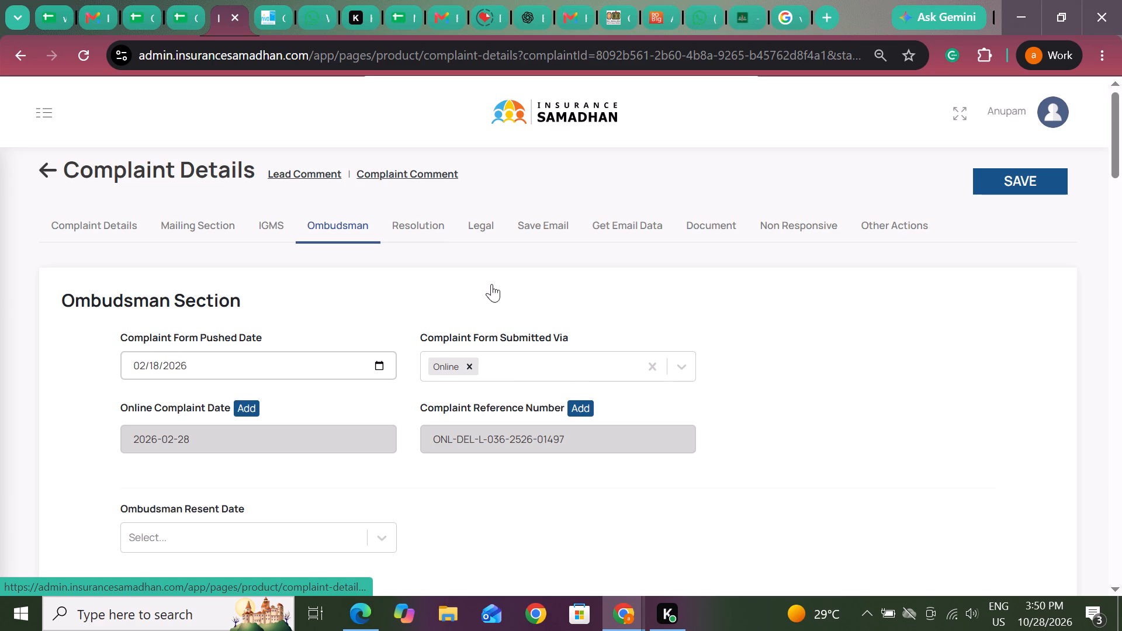
scroll(482, 285, "down", 6)
scroll(398, 362, "down", 5)
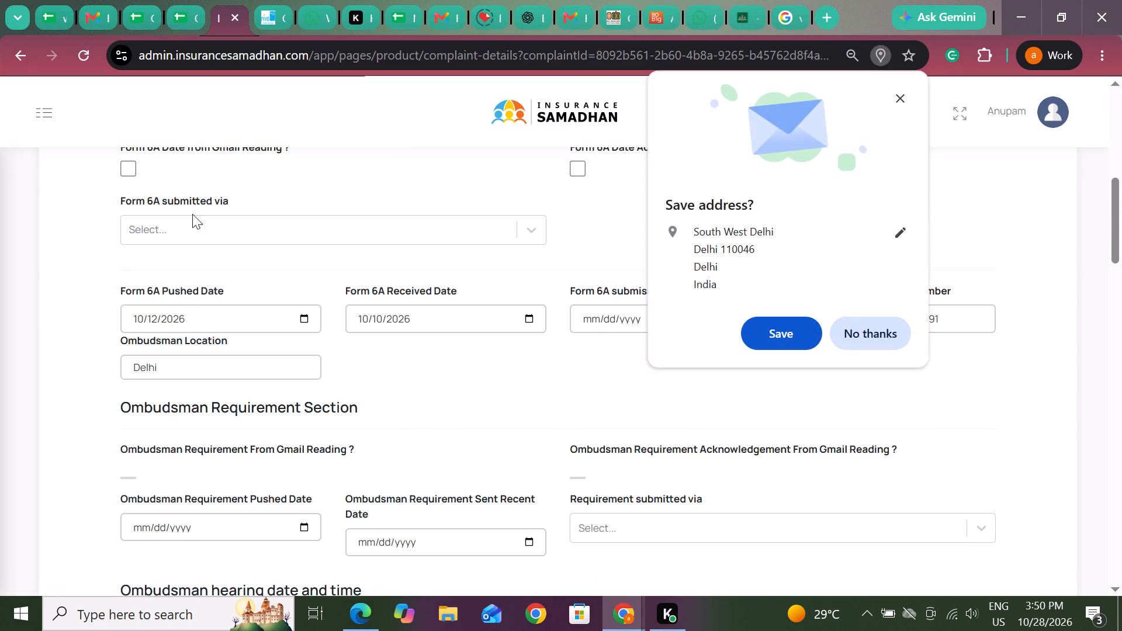
left_click(767, 339)
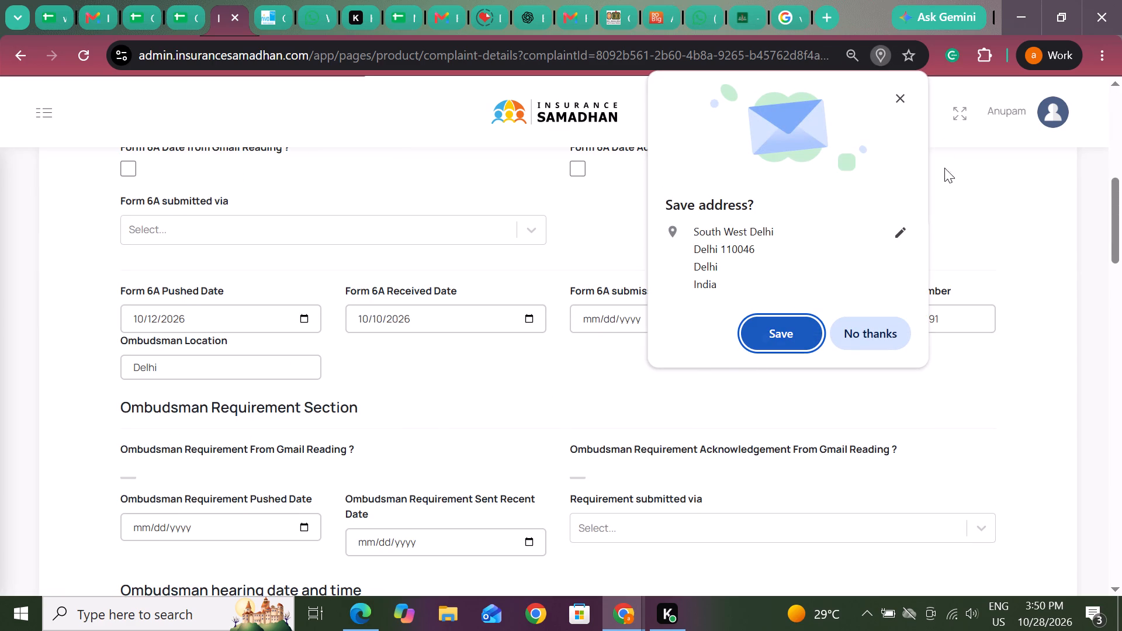
left_click(898, 99)
left_click(785, 338)
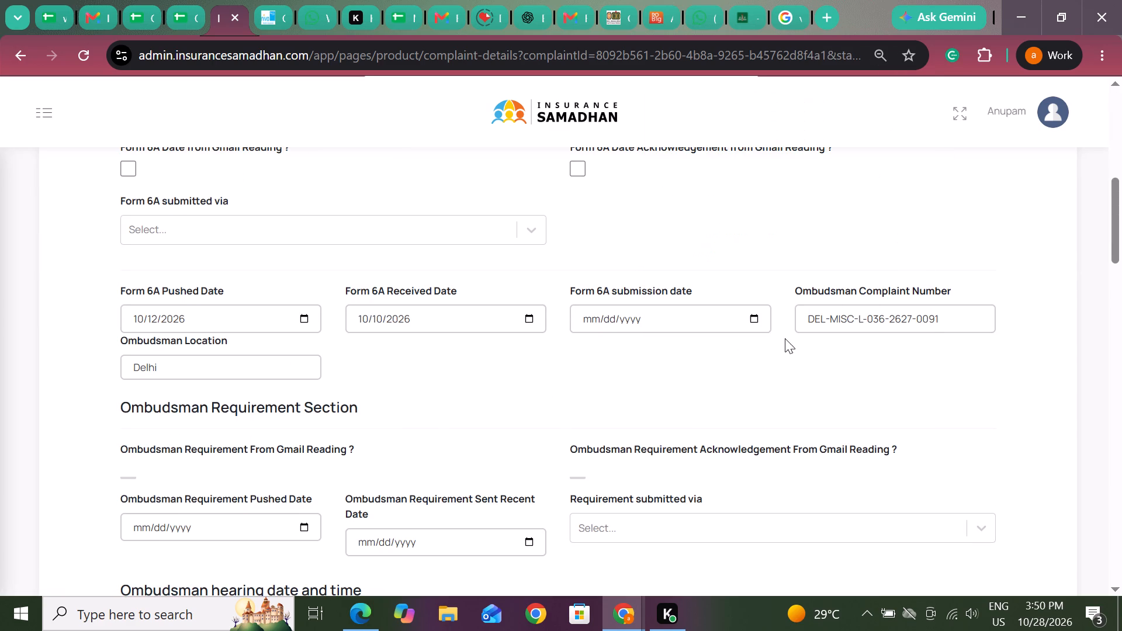
scroll(306, 280, "up", 6)
scroll(152, 235, "up", 6)
left_click(40, 169)
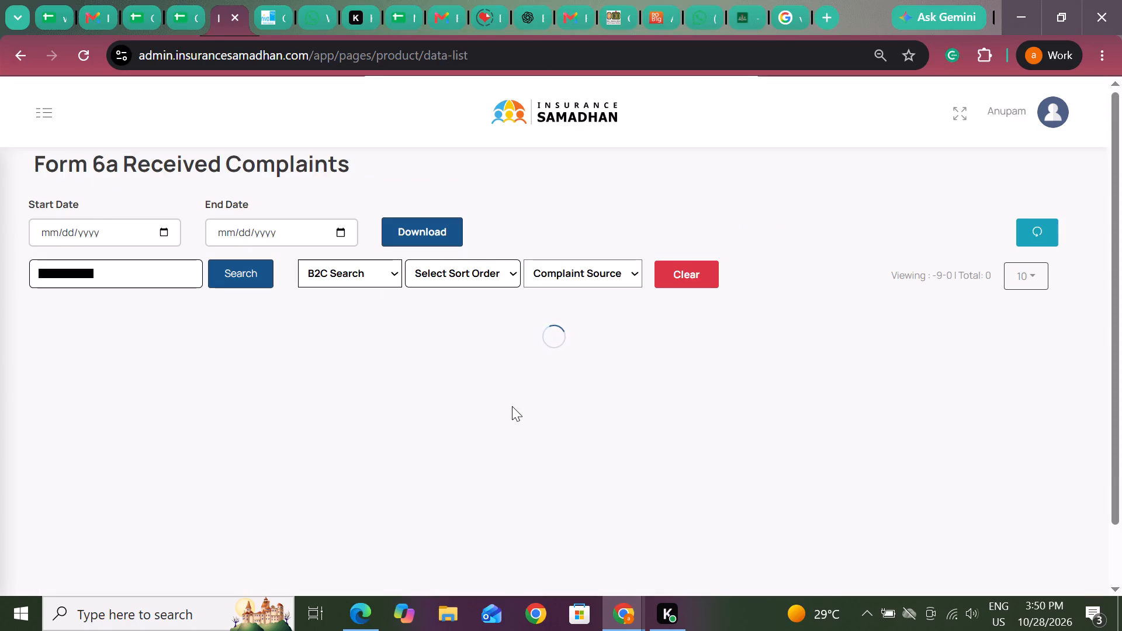
Recheck both complaints' status and insurer, briefly reopen the Form 6a pushed complaint's details, return to the list and dismiss the address update.
scroll(384, 396, "left", 4)
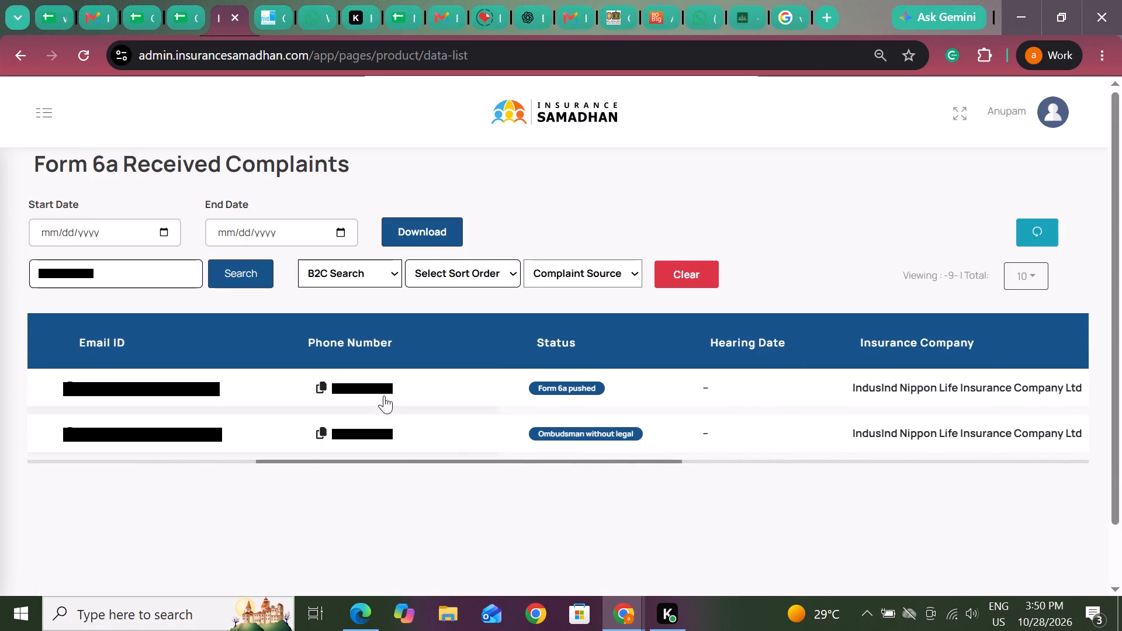
scroll(384, 396, "left", 2)
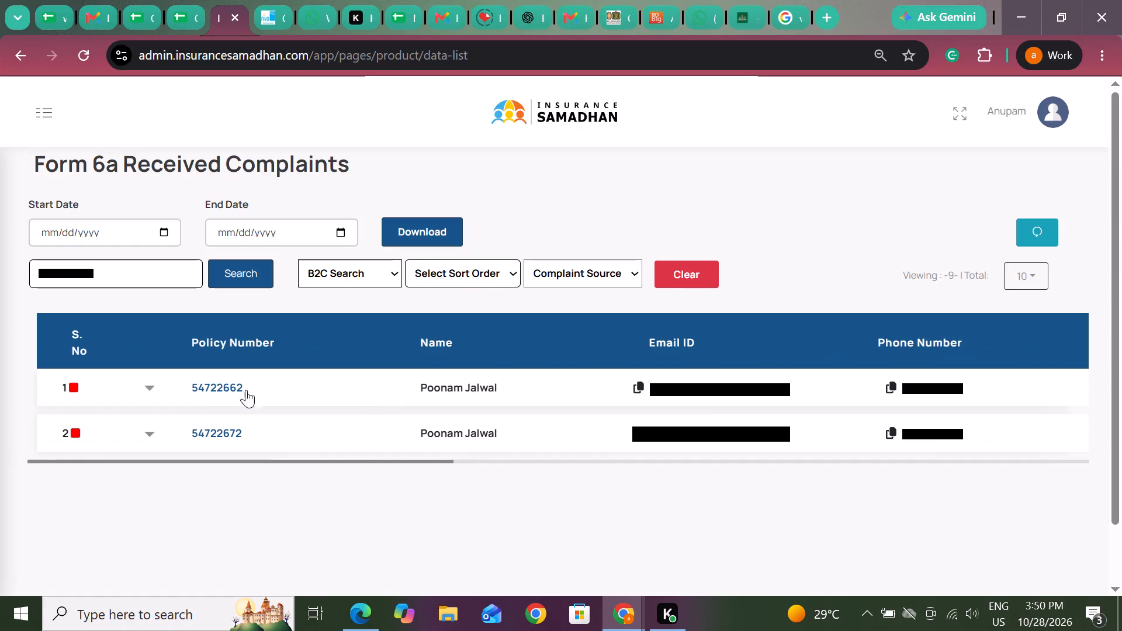
left_click(217, 388)
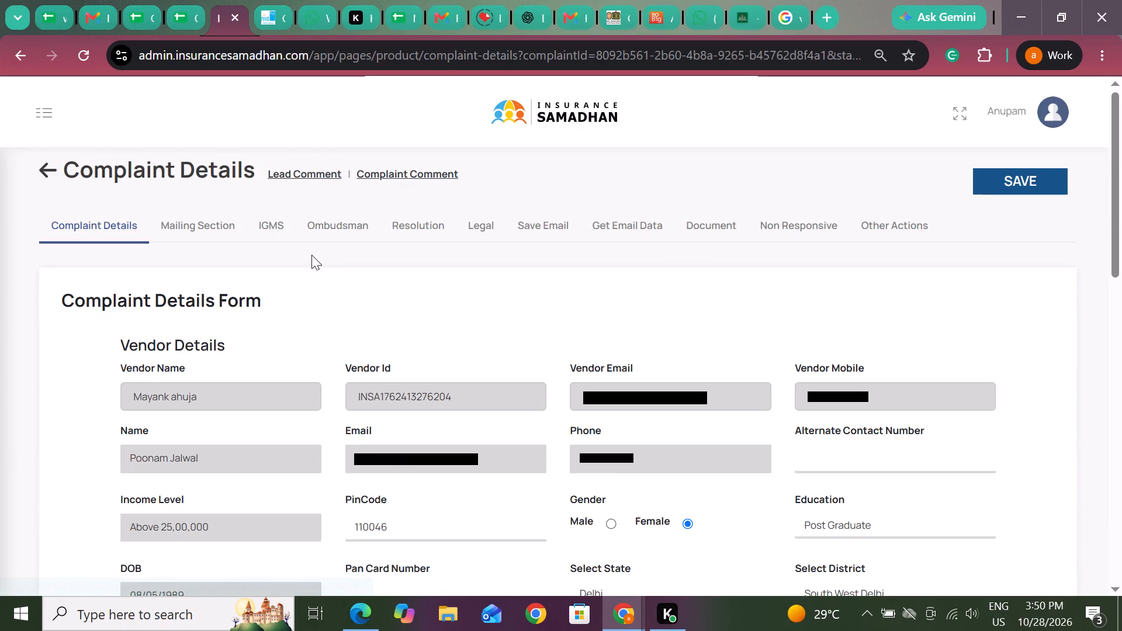
left_click(38, 168)
left_click(44, 165)
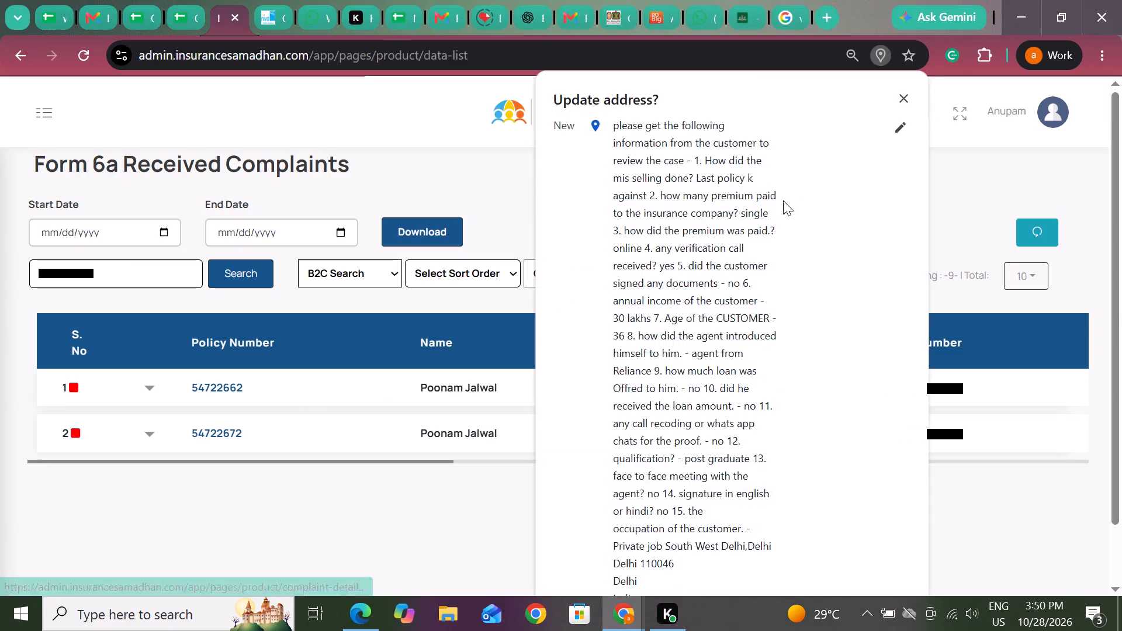
scroll(823, 130, "down", 9)
left_click(905, 96)
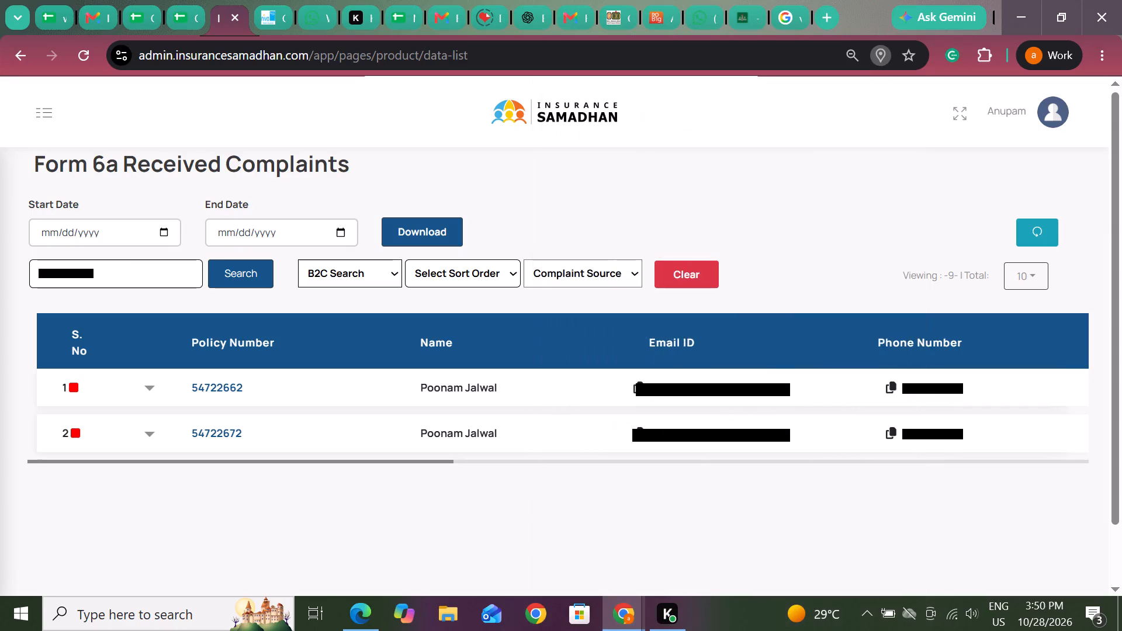
Check both complaints' statuses and select the policy number of the Ombudsman without legal complaint.
scroll(375, 378, "left", 2)
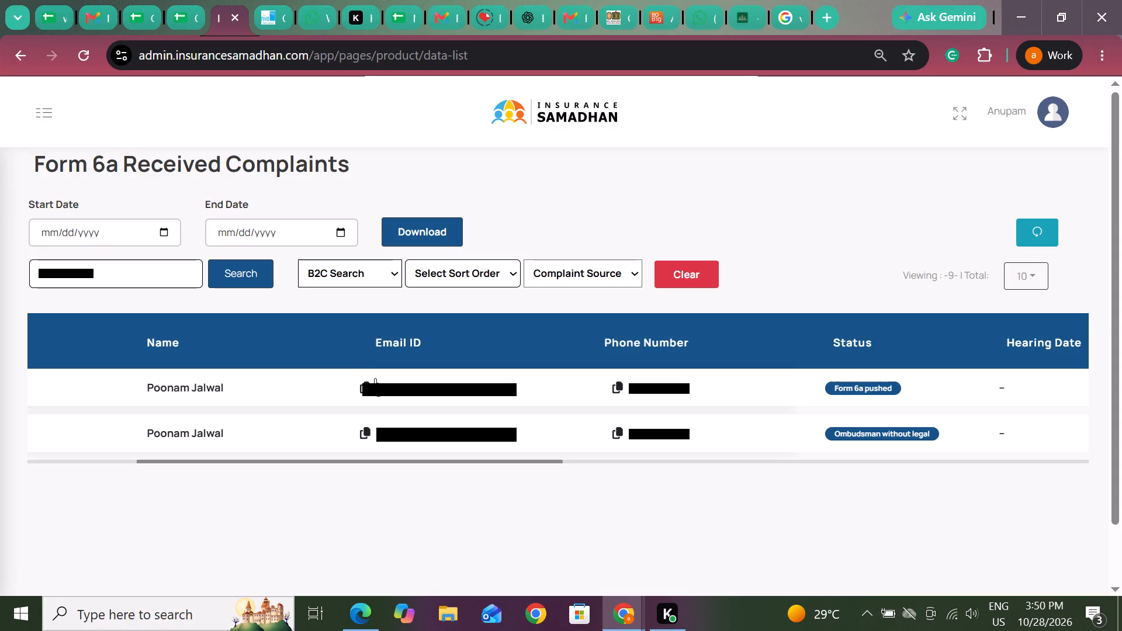
scroll(375, 378, "left", 1)
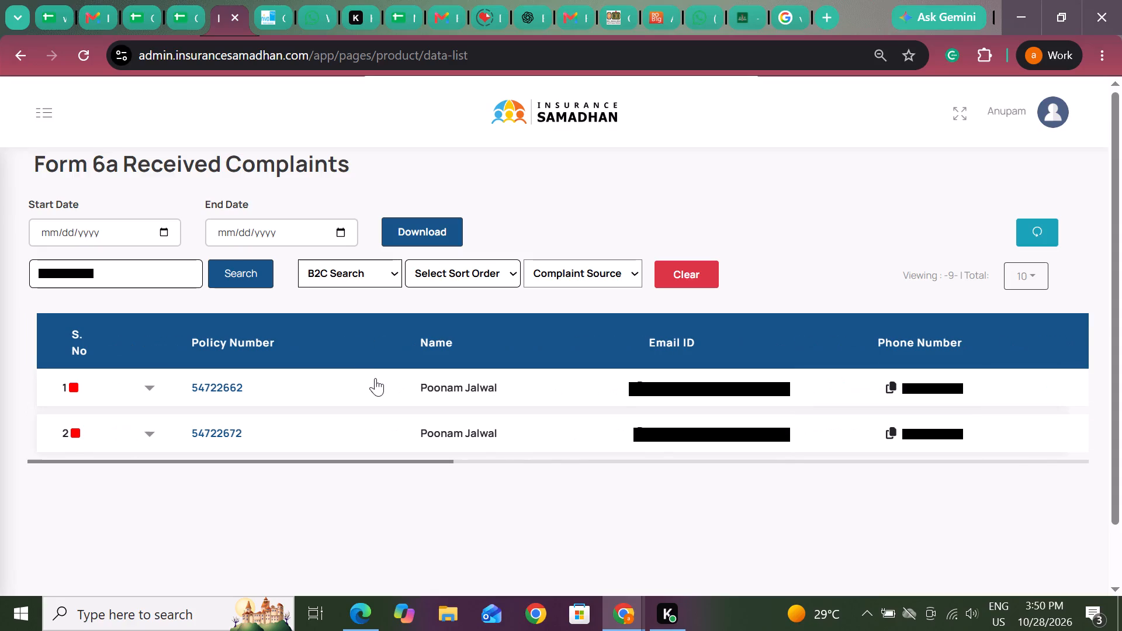
scroll(375, 378, "left", 2)
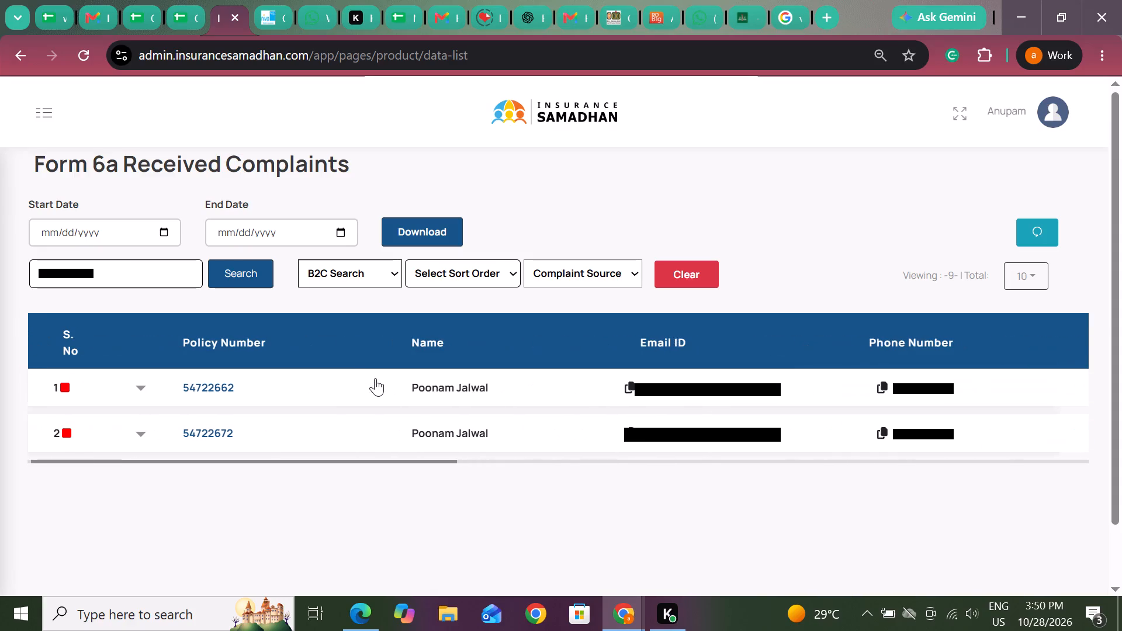
scroll(375, 378, "left", 1)
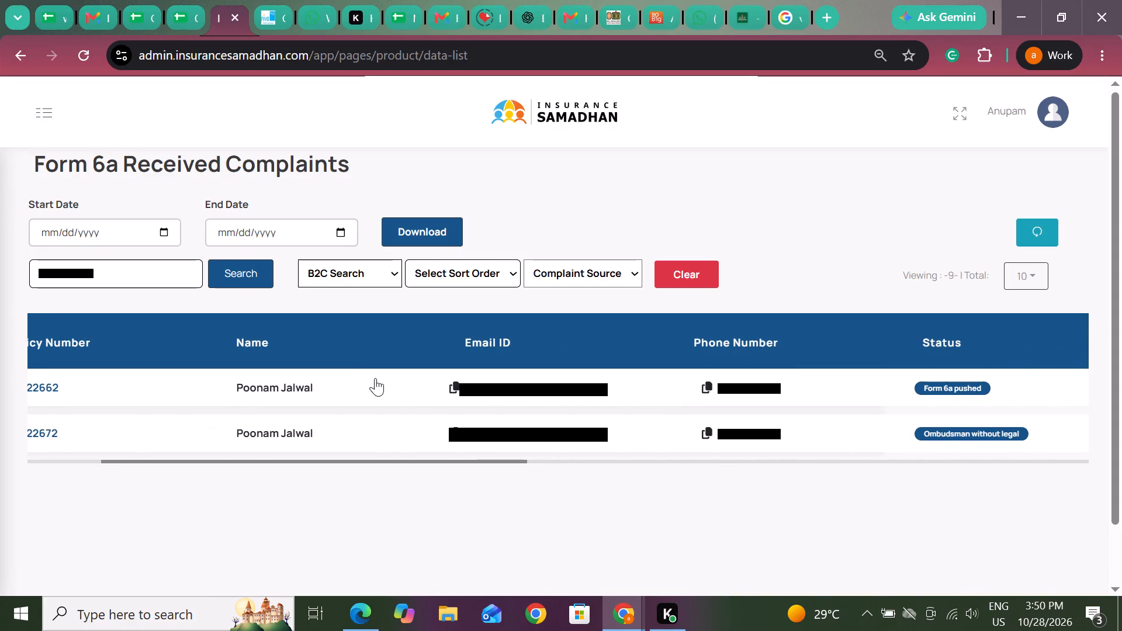
scroll(375, 378, "left", 1)
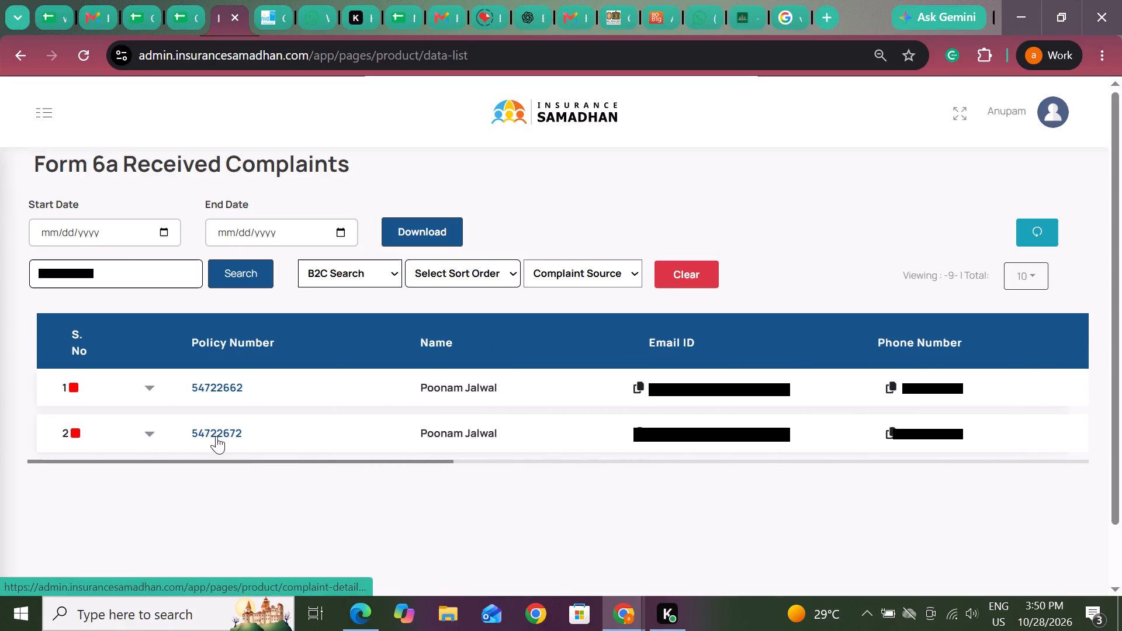
left_click_drag(265, 434, 191, 435)
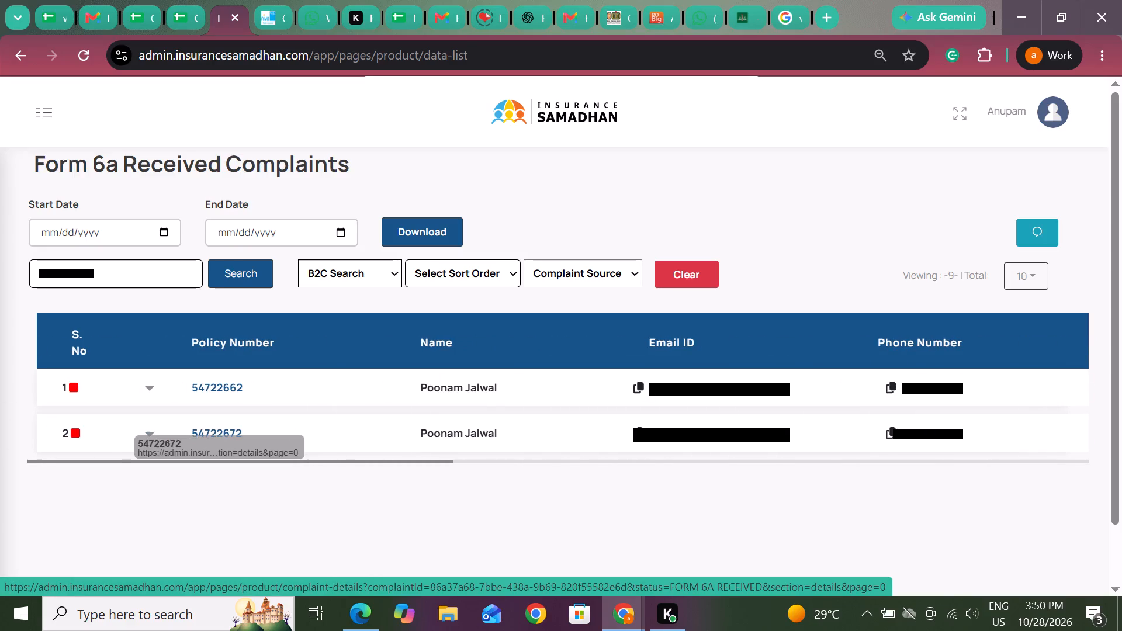
left_click_drag(191, 435, 177, 435)
left_click_drag(175, 434, 257, 428)
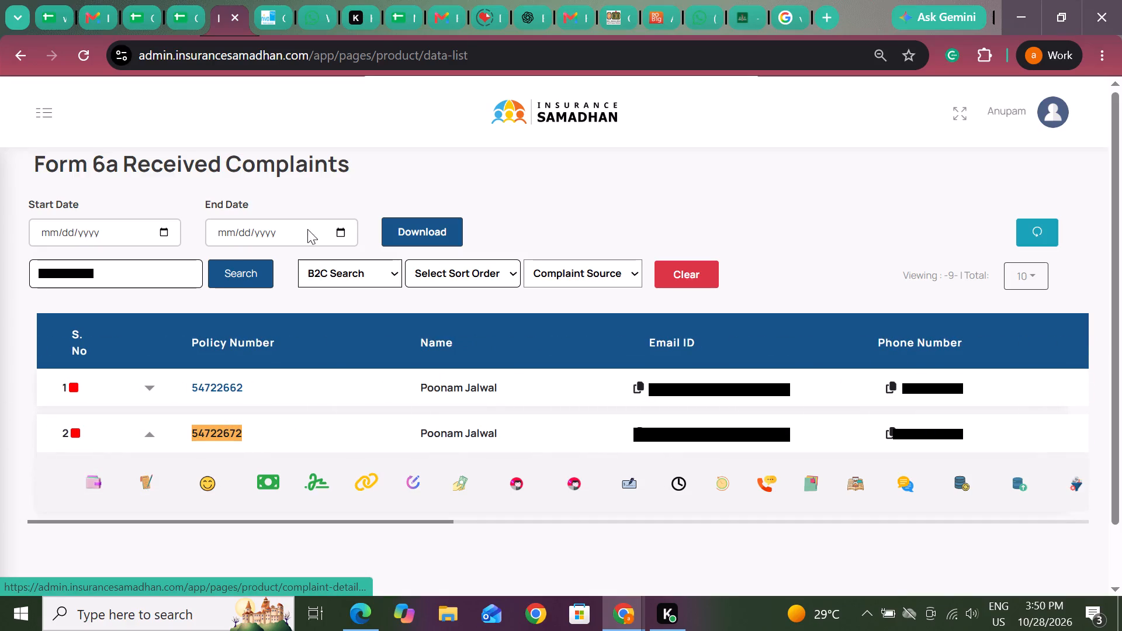
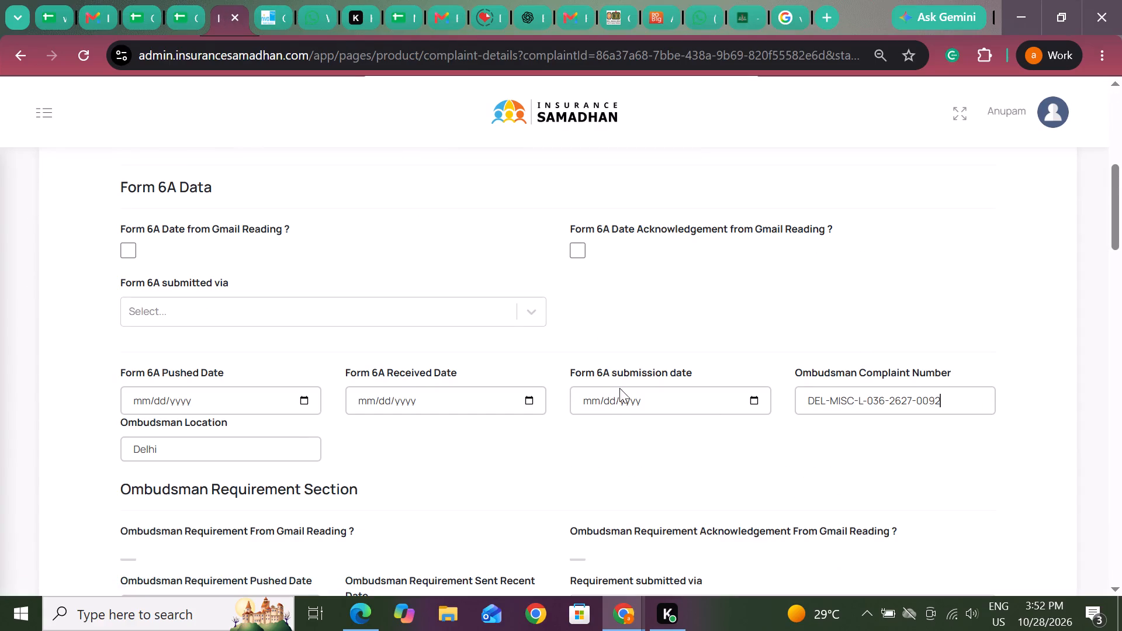
Set the Form 6A Received Date to 10/28/2026 in the complaint's Ombudsman section and save the complaint.
left_click(534, 401)
left_click(491, 372)
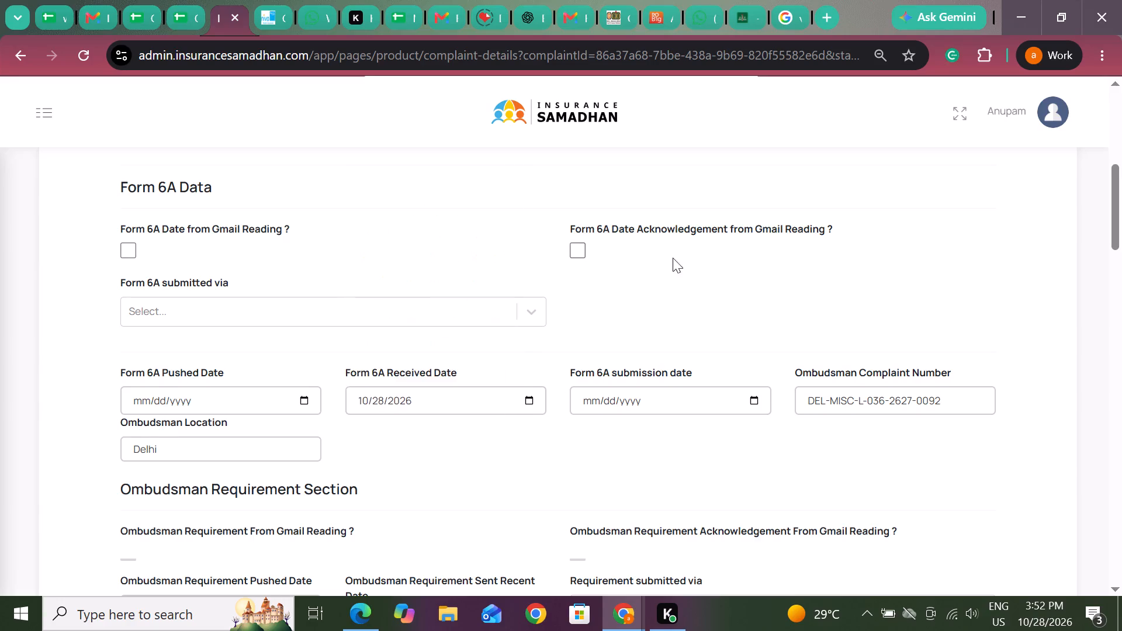
scroll(792, 231, "up", 12)
left_click_drag(1023, 179, 1014, 178)
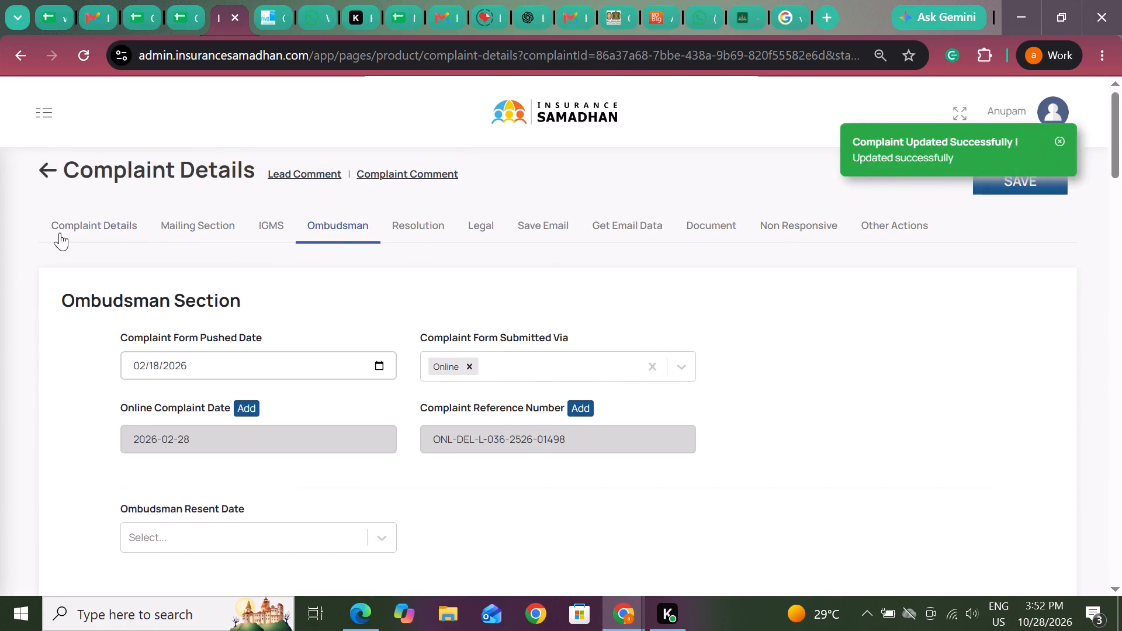
Copy the customer's phone number from the complaint details form and place a Smartflo call to it.
left_click(67, 221)
left_click_drag(646, 448, 531, 460)
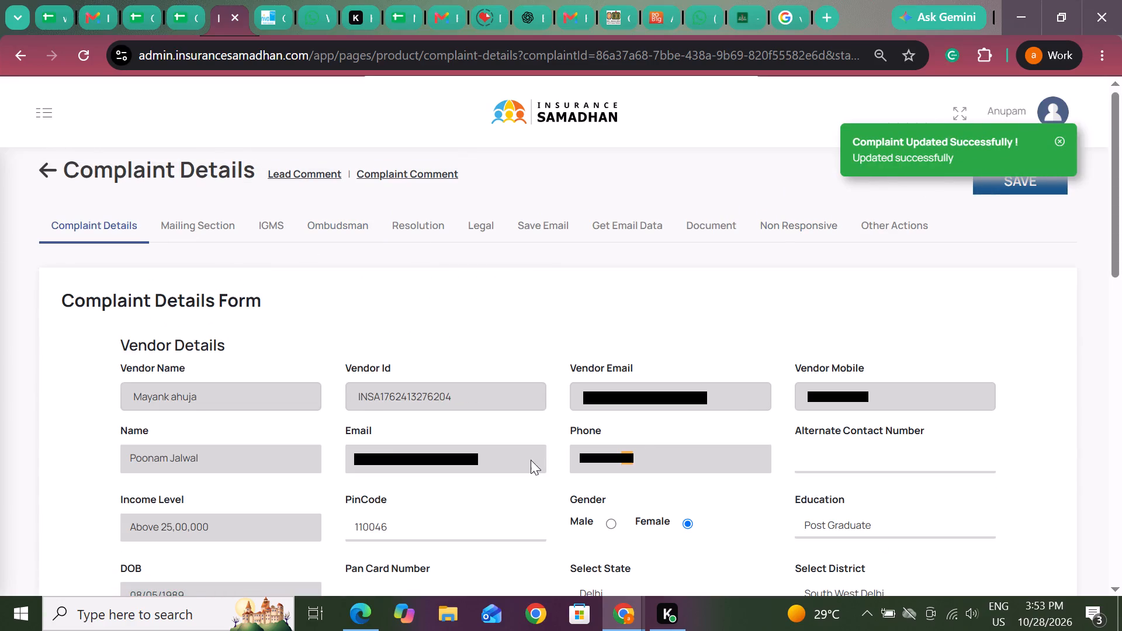
key("ctrl+c")
key("ctrl+c")
left_click(653, 26)
double_click(557, 189)
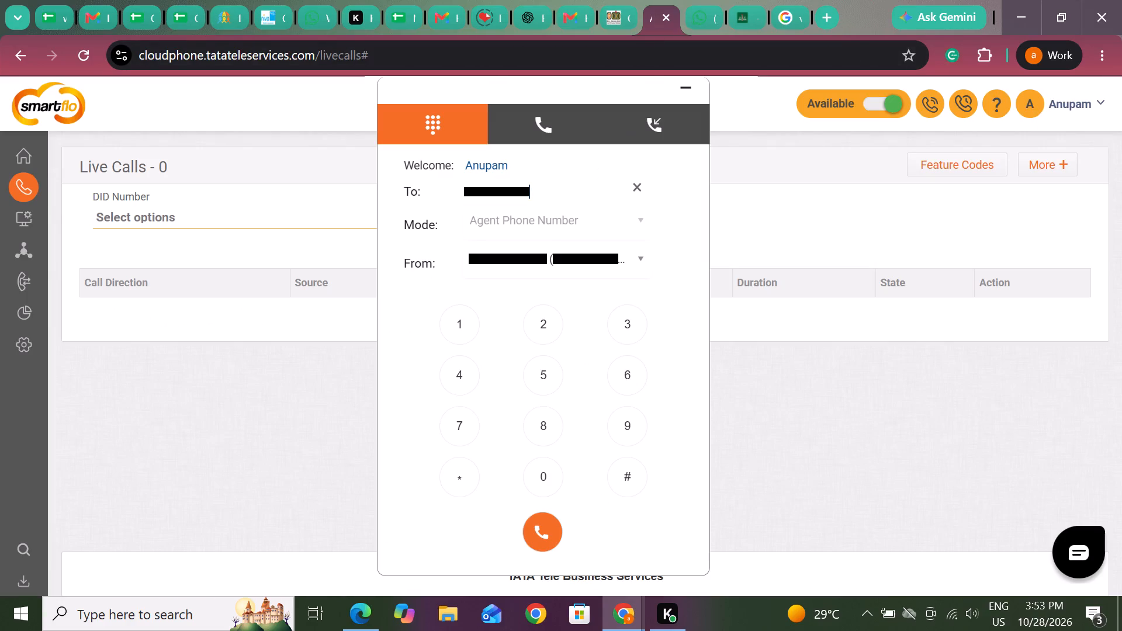
key("ctrl+v")
left_click(535, 524)
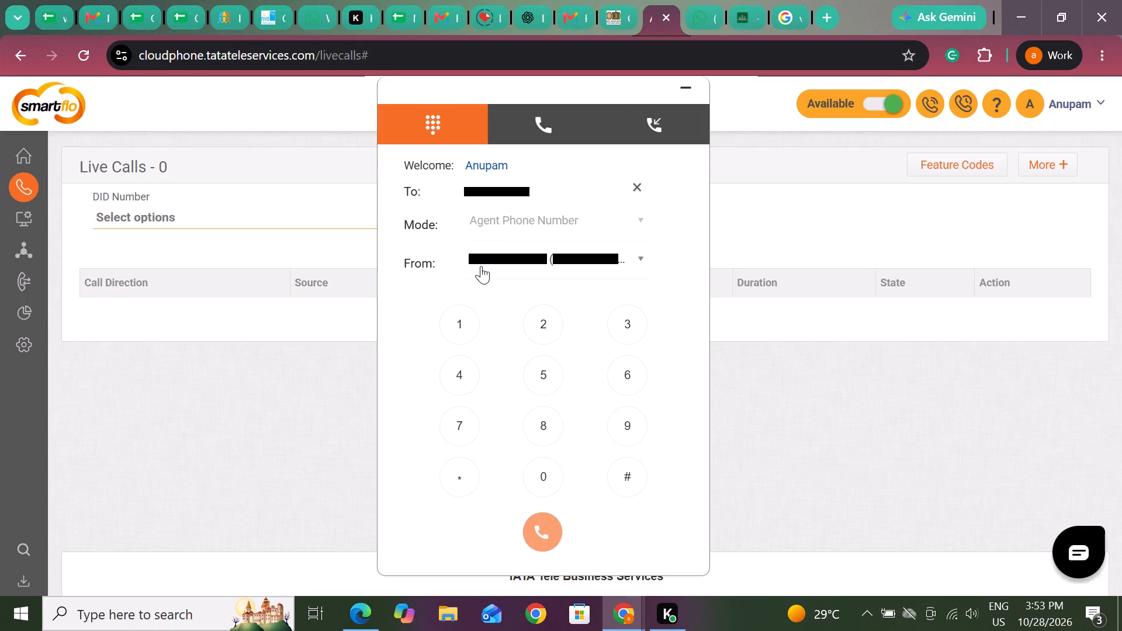
Return to the Form 6a Received Complaints list in the admin portal and check both complaints' status and insurance company.
left_click(233, 24)
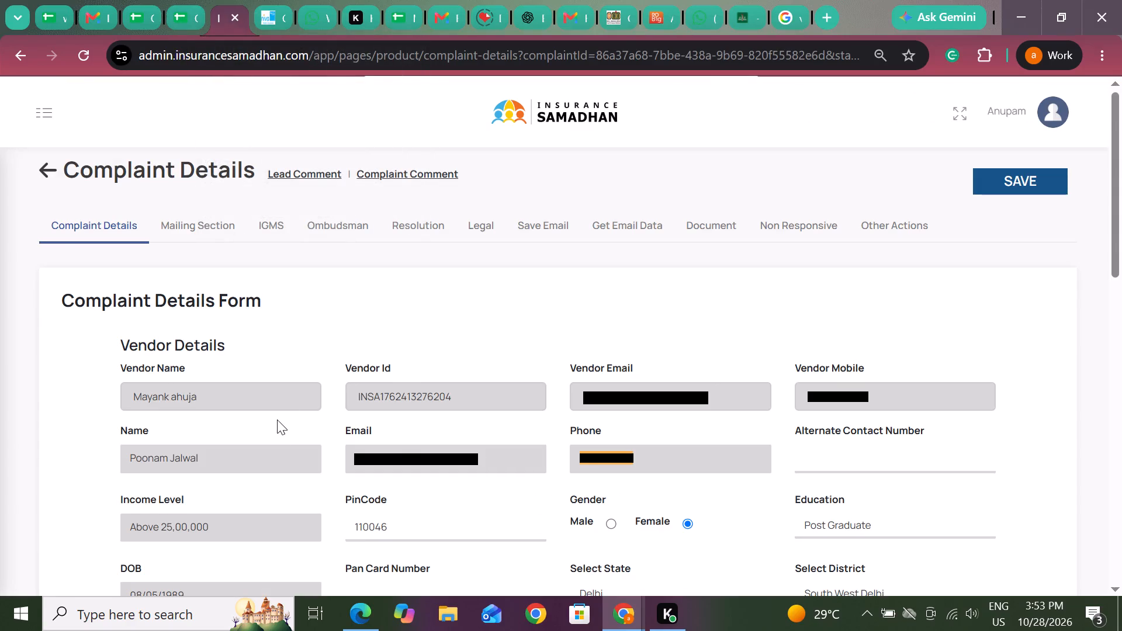
left_click(47, 168)
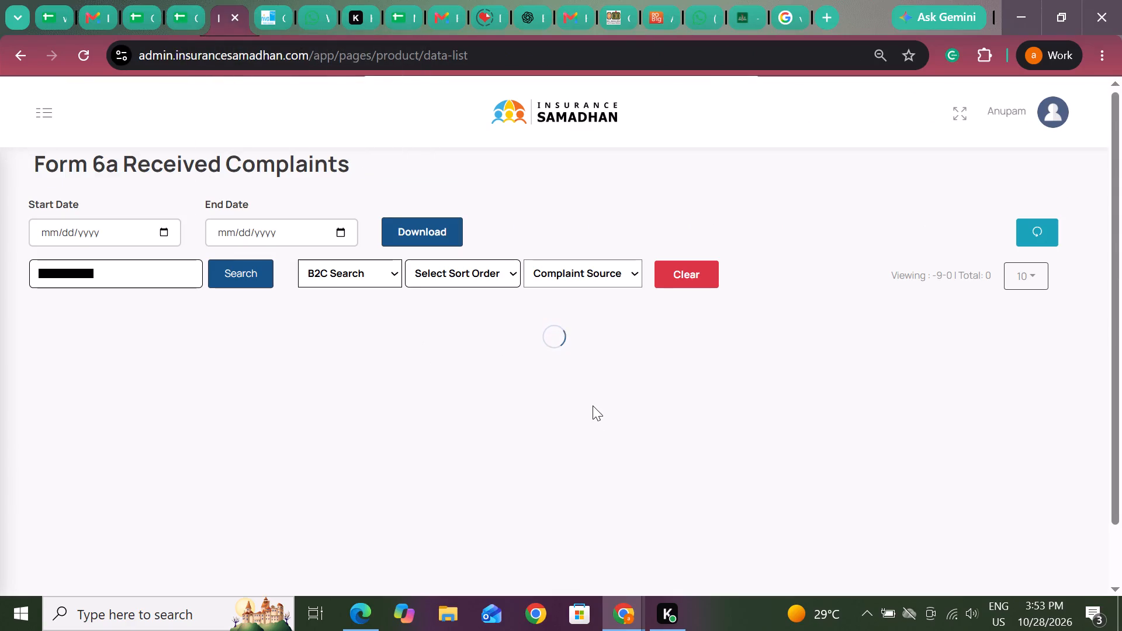
left_click_drag(449, 460, 563, 450)
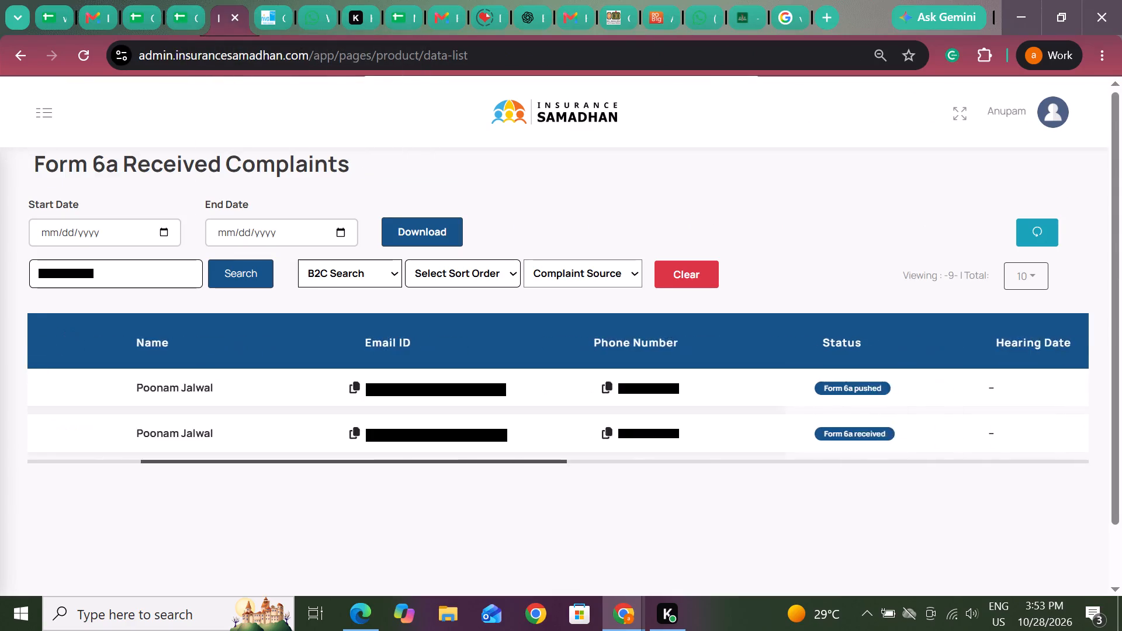
left_click_drag(563, 450, 702, 449)
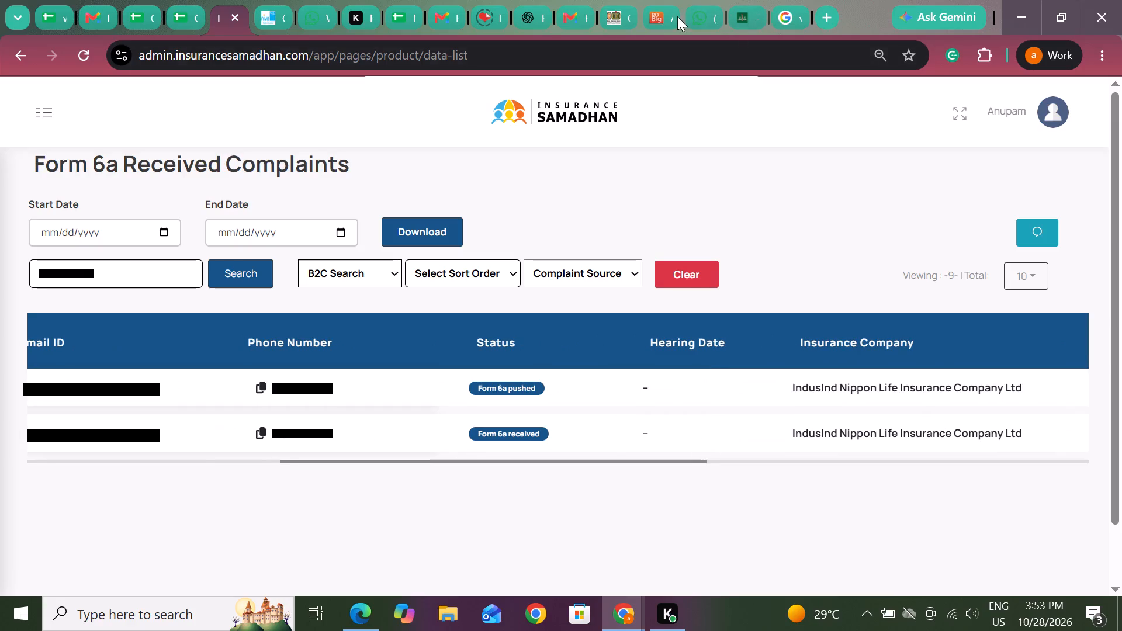
Reload the Smartflo live calls page, reopen the dialer and call the copied customer number again.
left_click(666, 25)
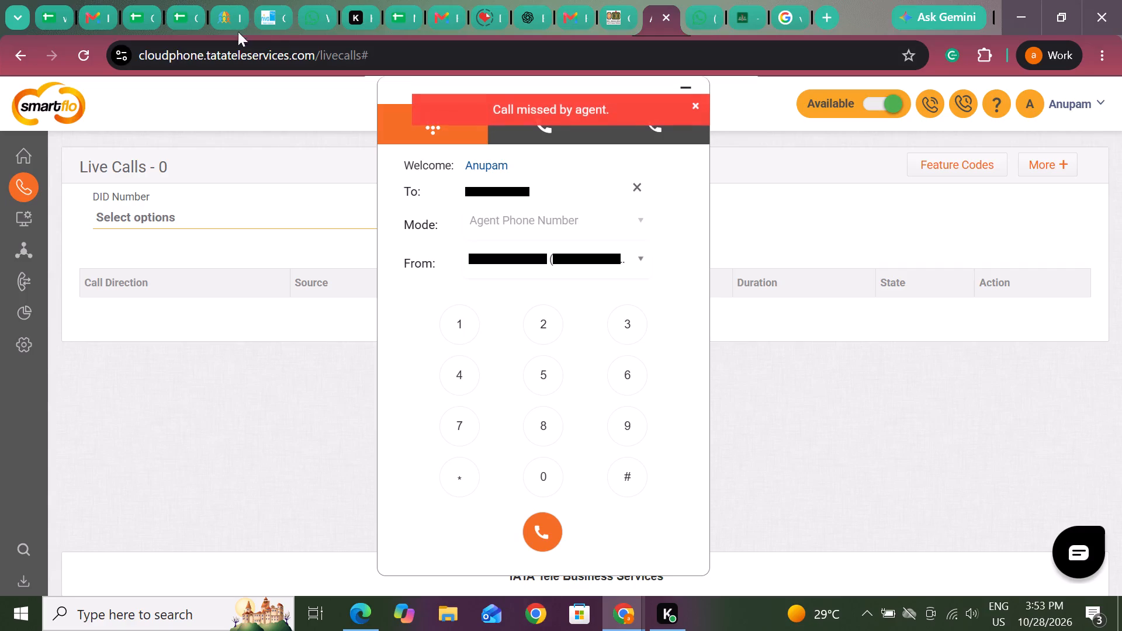
left_click(84, 58)
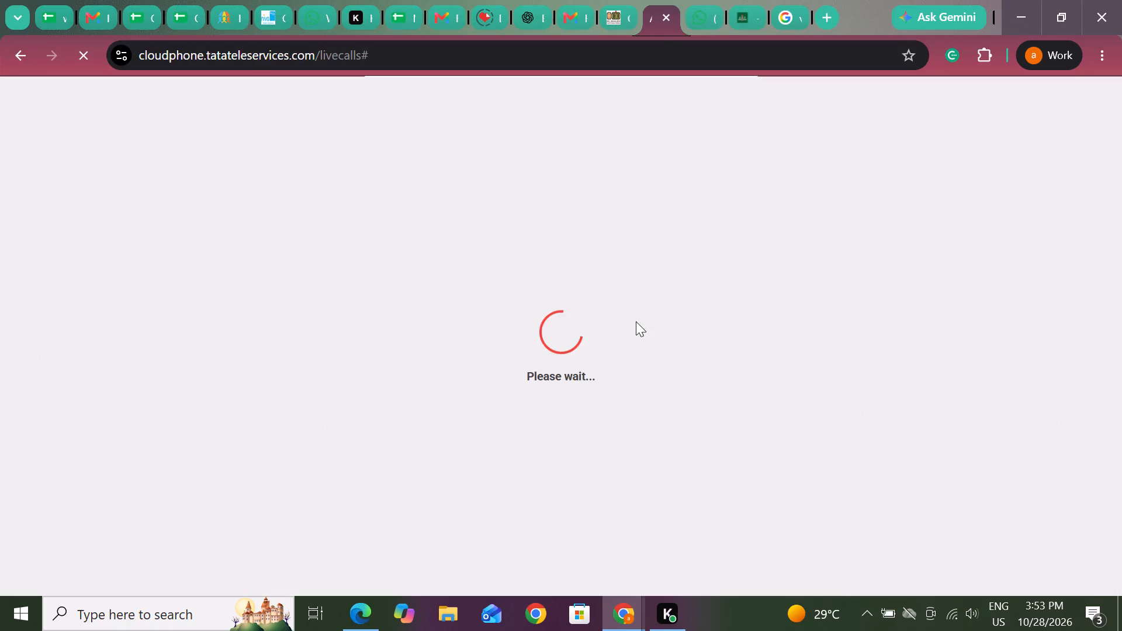
left_click(924, 106)
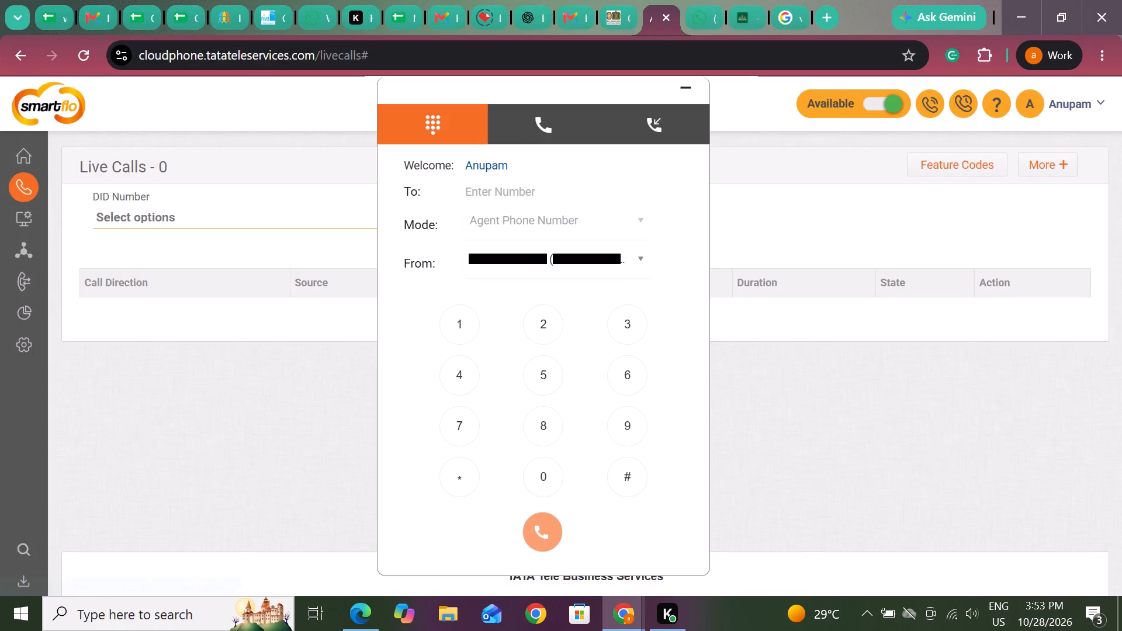
left_click(483, 203, "ctrl")
left_click(468, 197, "ctrl")
key("ctrl+v")
left_click(541, 529)
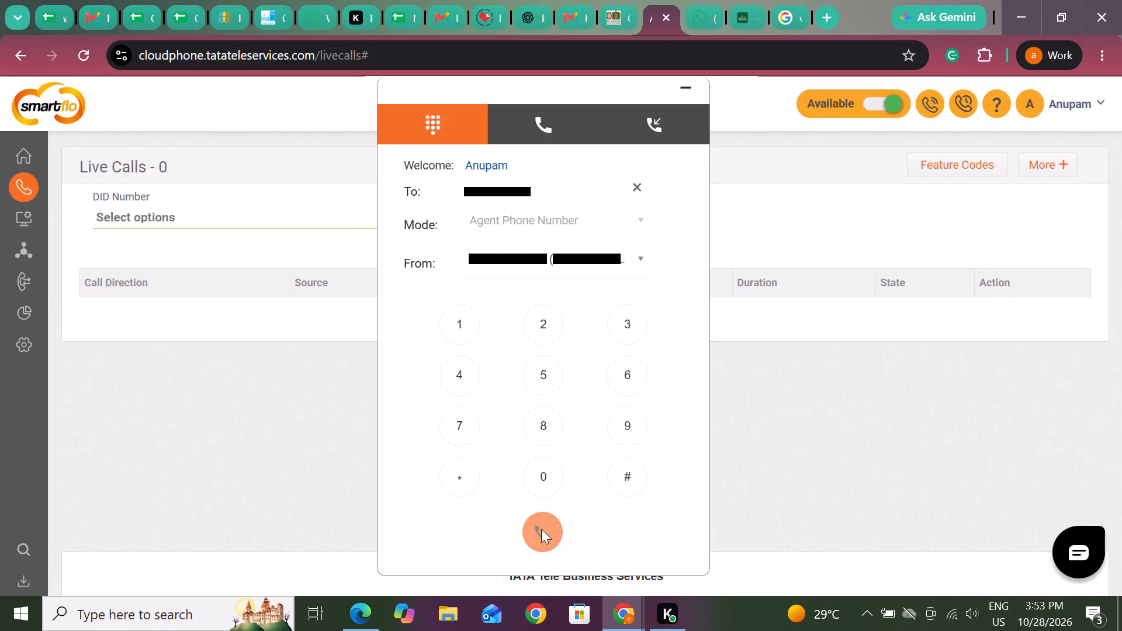
scroll(366, 67, "up", 2)
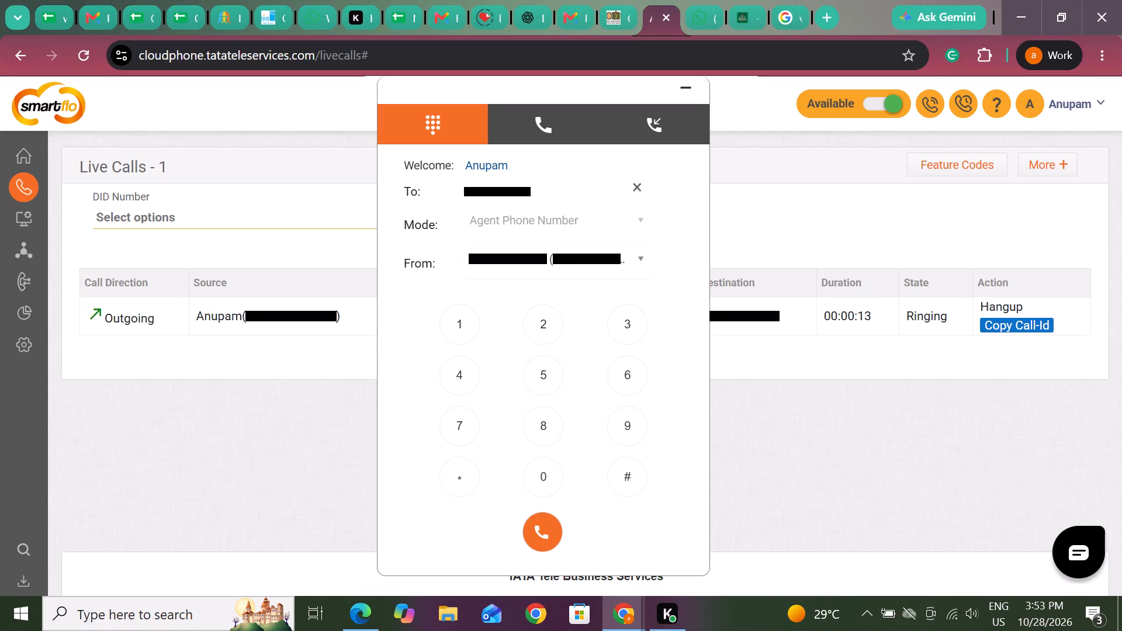
Switch back to the admin portal and review both complaints' status, insurer, claim amount, complaint type and policy number columns.
left_click(223, 26)
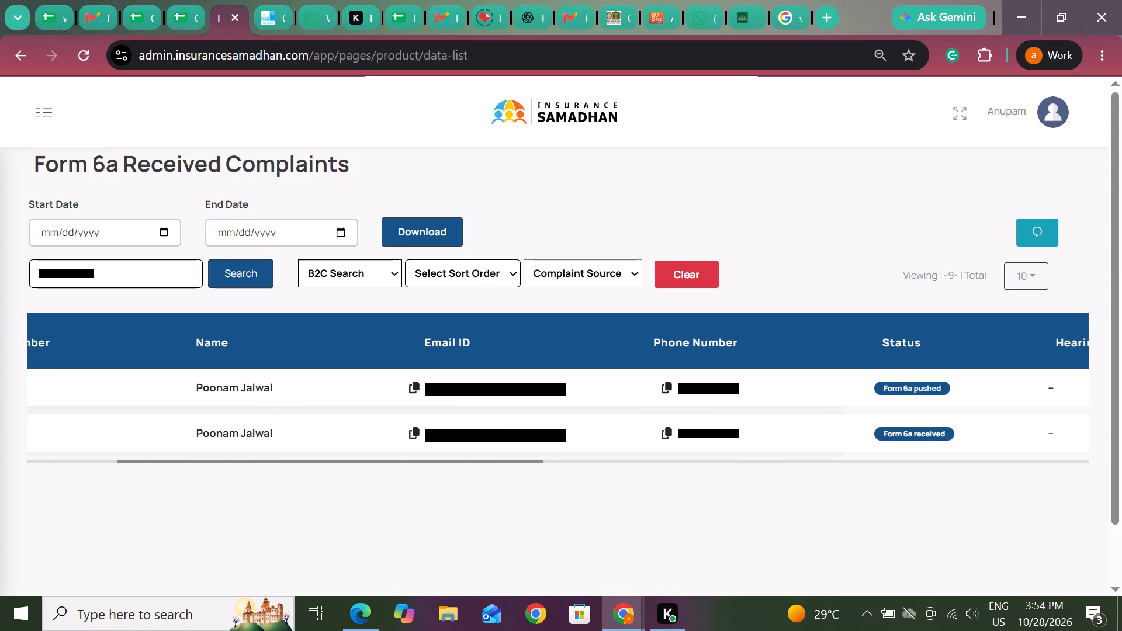
scroll(273, 407, "right", 1)
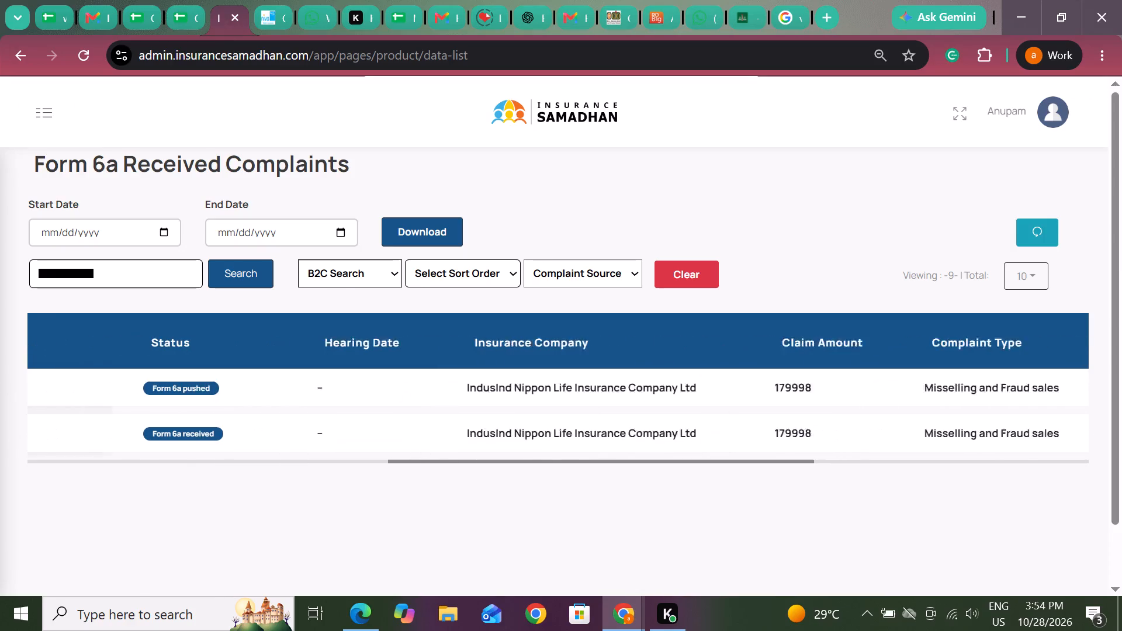
scroll(273, 407, "right", 1)
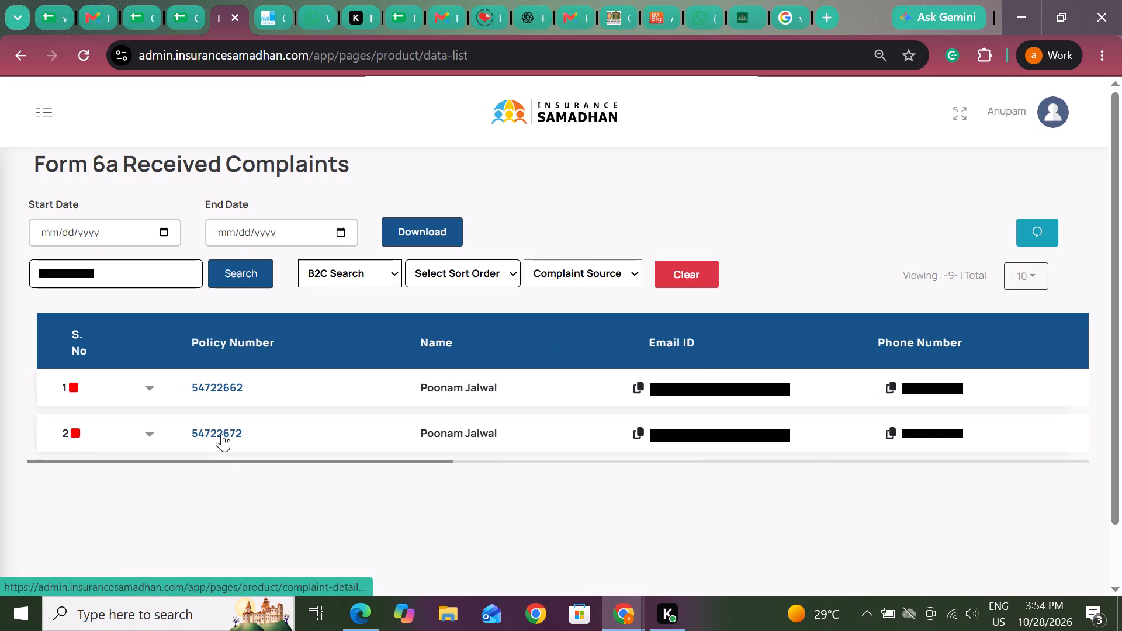
left_click(221, 434)
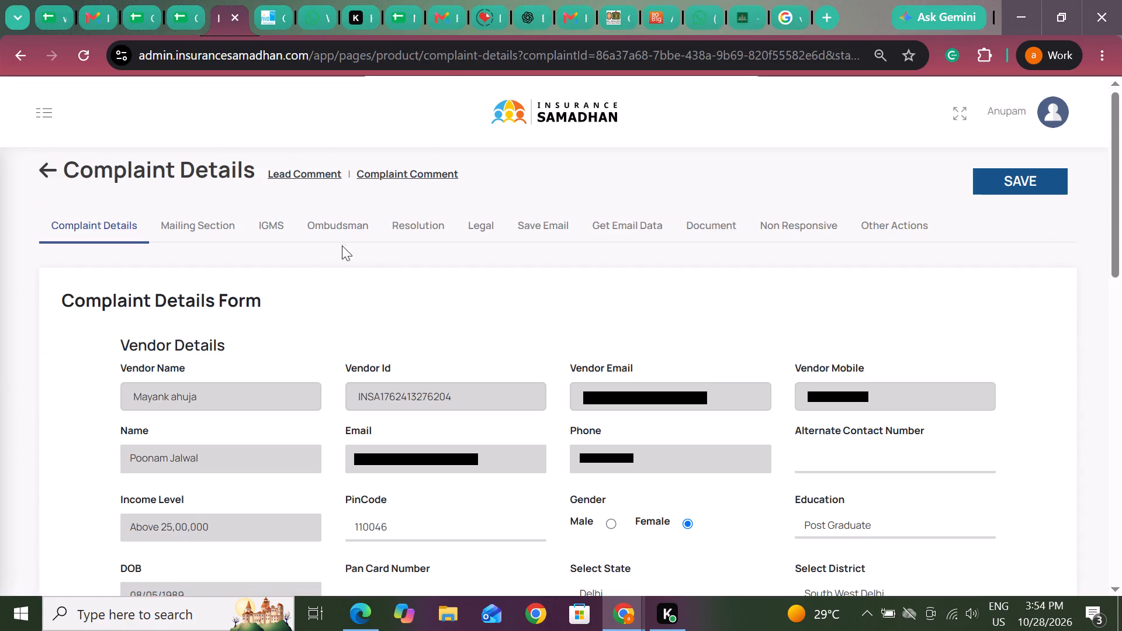
left_click(340, 232)
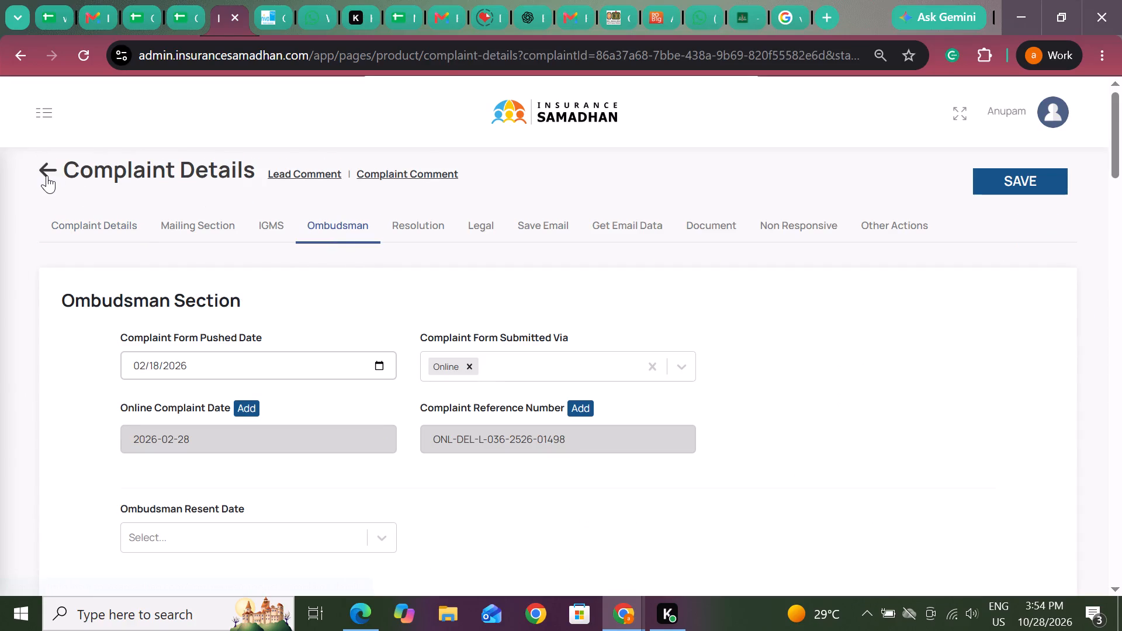
left_click(45, 174)
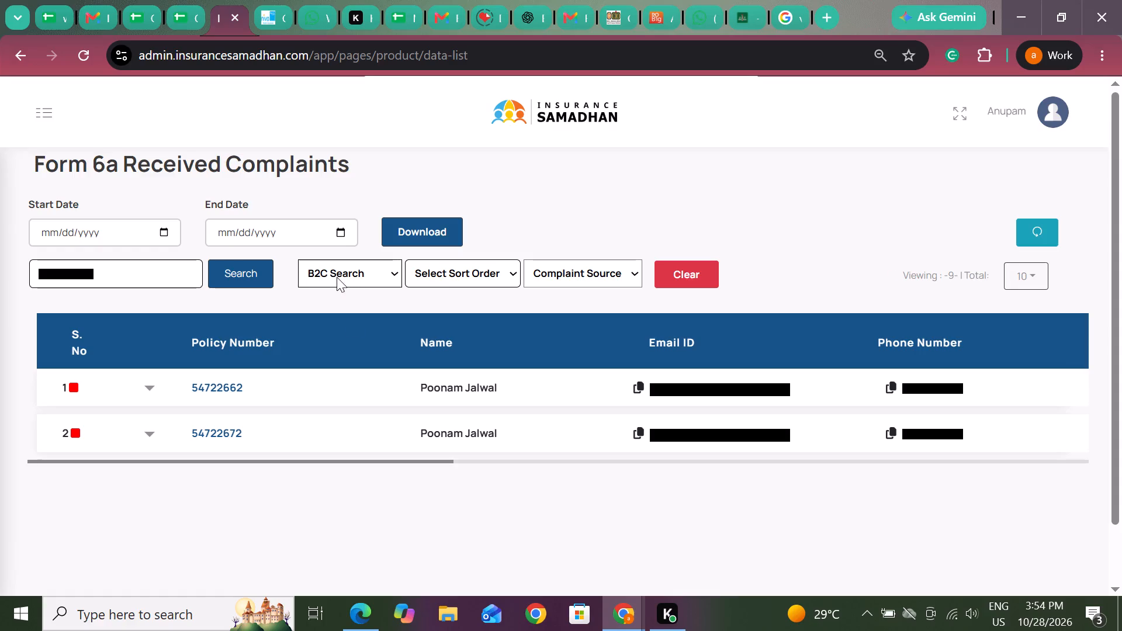
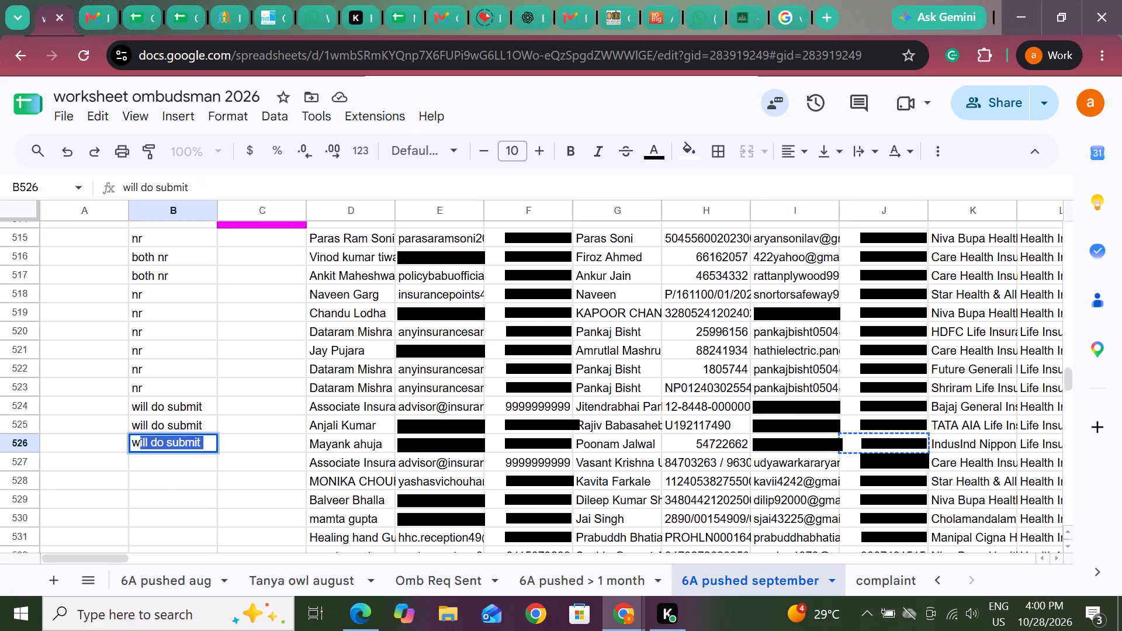
Record the outcome "will do submit" in column B of row 526 on the 6A pushed september sheet.
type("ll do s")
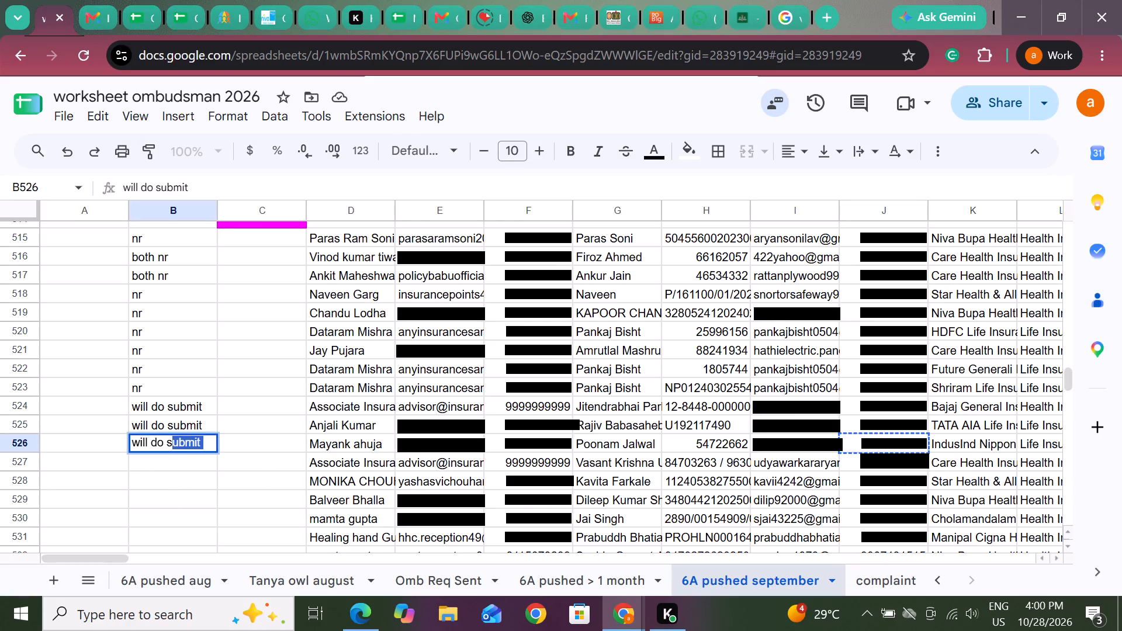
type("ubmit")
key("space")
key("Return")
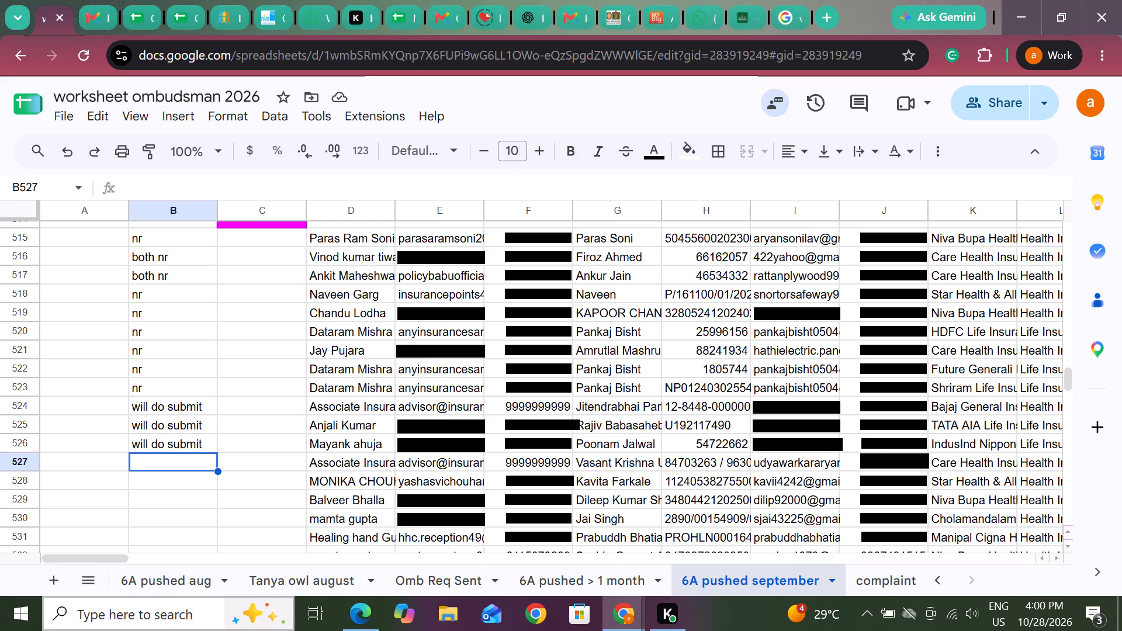
Copy the customer phone number from row 527 of the 6A pushed september sheet and search the Form 6a Received Complaints list for it.
left_click(496, 454)
left_click(725, 456)
left_click(823, 457)
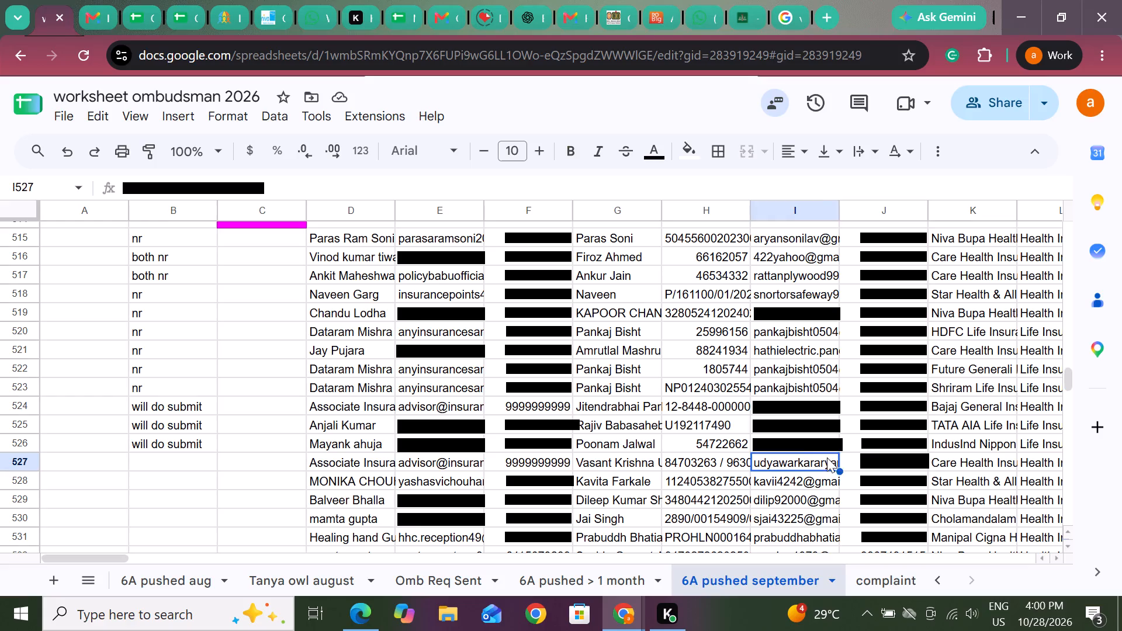
left_click(890, 457)
key("ctrl+c")
key("ctrl+c")
key("ctrl+c")
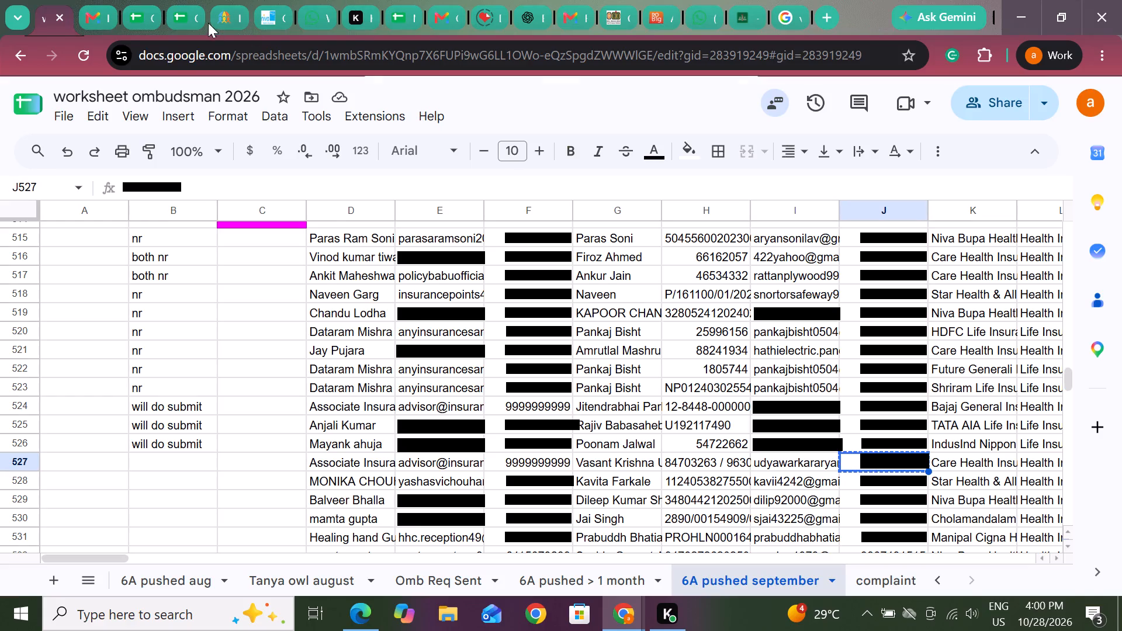
left_click(208, 23)
double_click(109, 271)
key("ctrl+v")
left_click(271, 269, "ctrl")
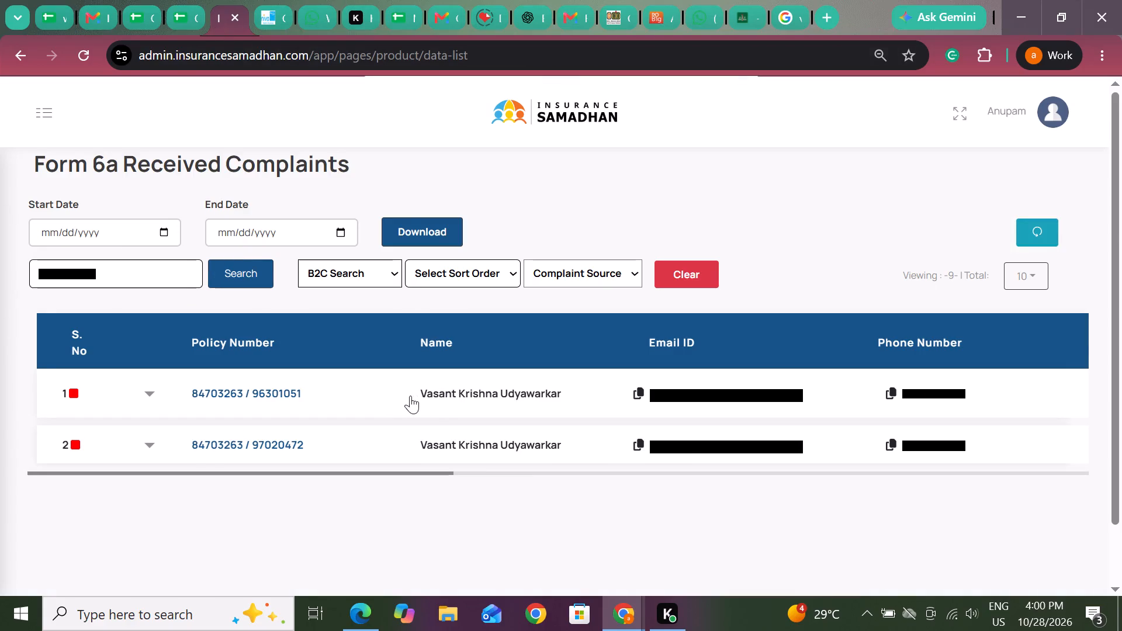
scroll(410, 396, "left", 3)
left_click(417, 396)
scroll(417, 396, "left", 1)
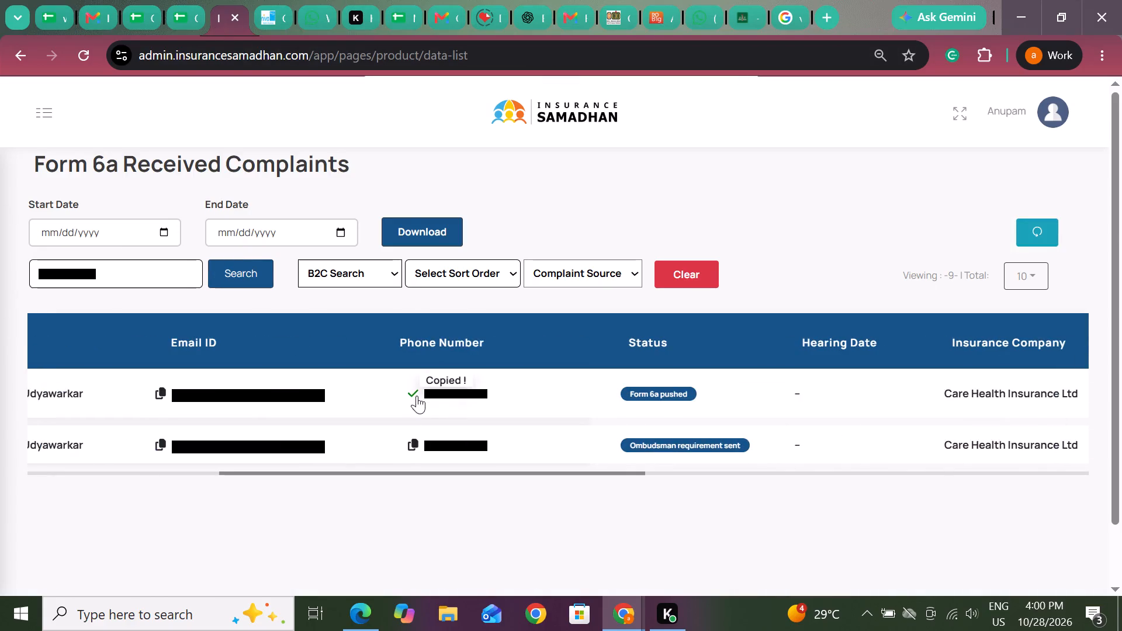
left_click(660, 26)
scroll(623, 104, "left", 1)
double_click(538, 190)
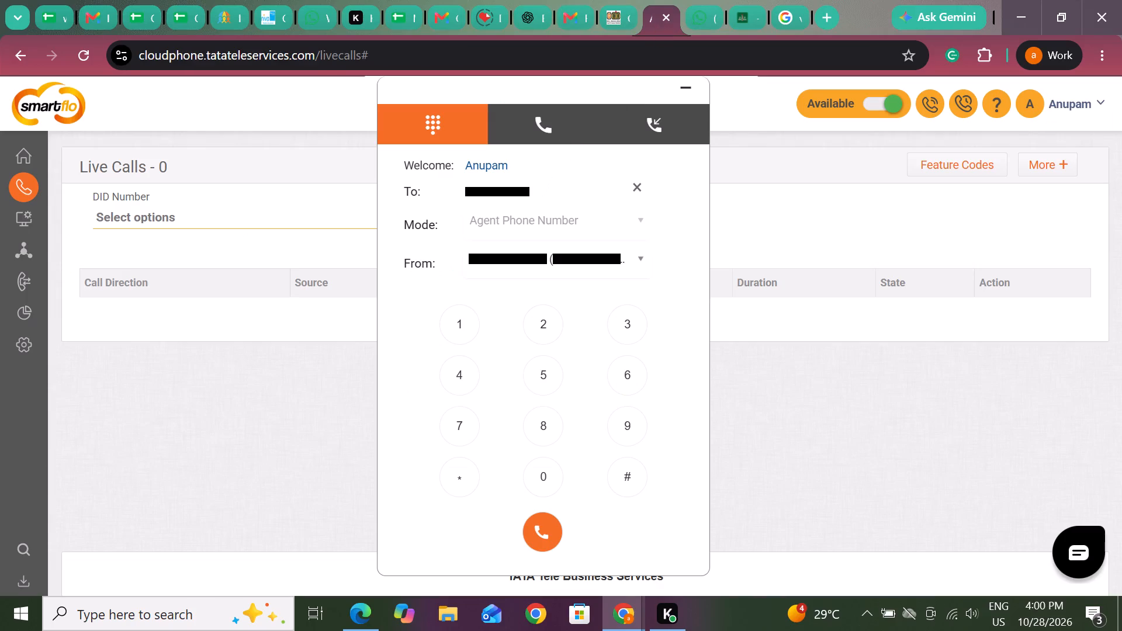
key("ctrl+v")
left_click(545, 521)
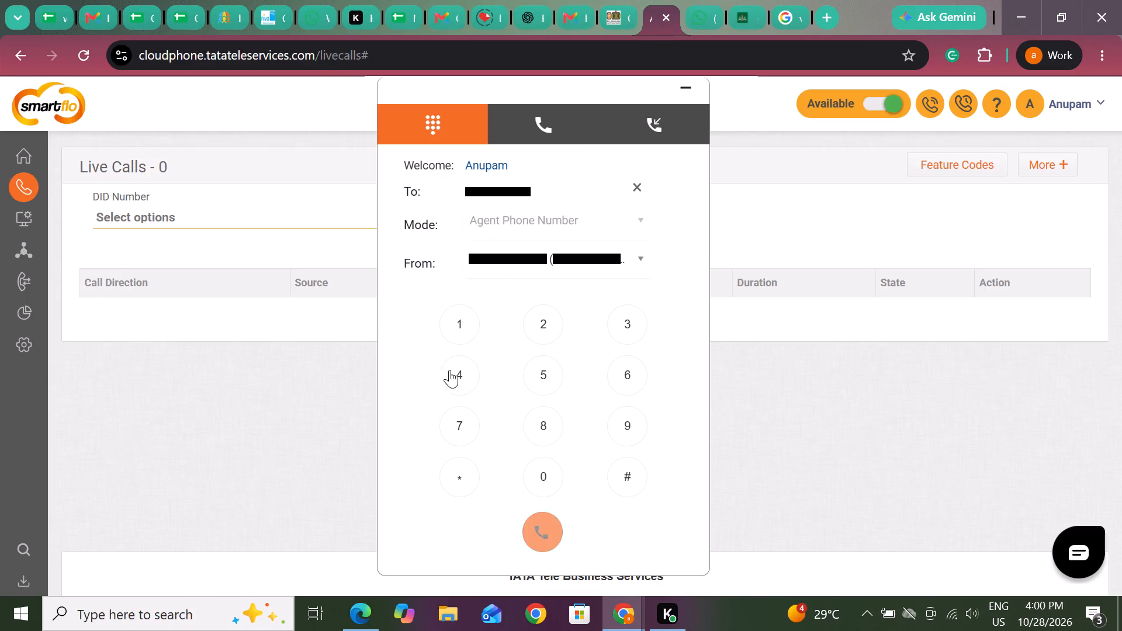
Return to the Form 6a Received Complaints list and review both complaints' policy number, status, hearing date and insurance company.
left_click(231, 8)
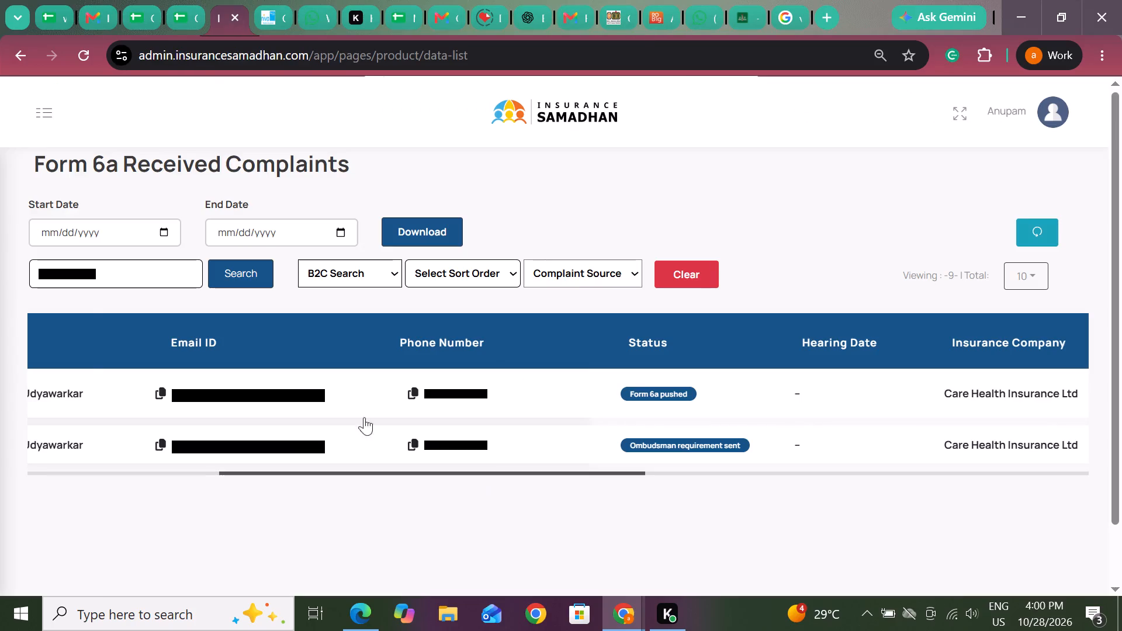
scroll(275, 410, "right", 1)
scroll(370, 410, "left", 1)
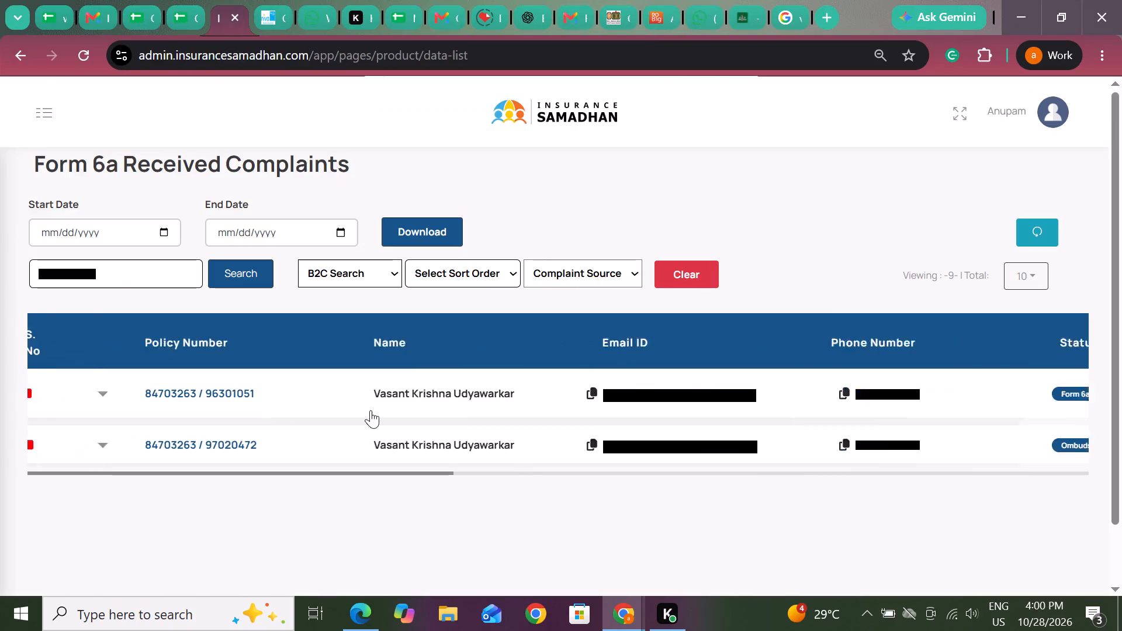
scroll(370, 410, "left", 2)
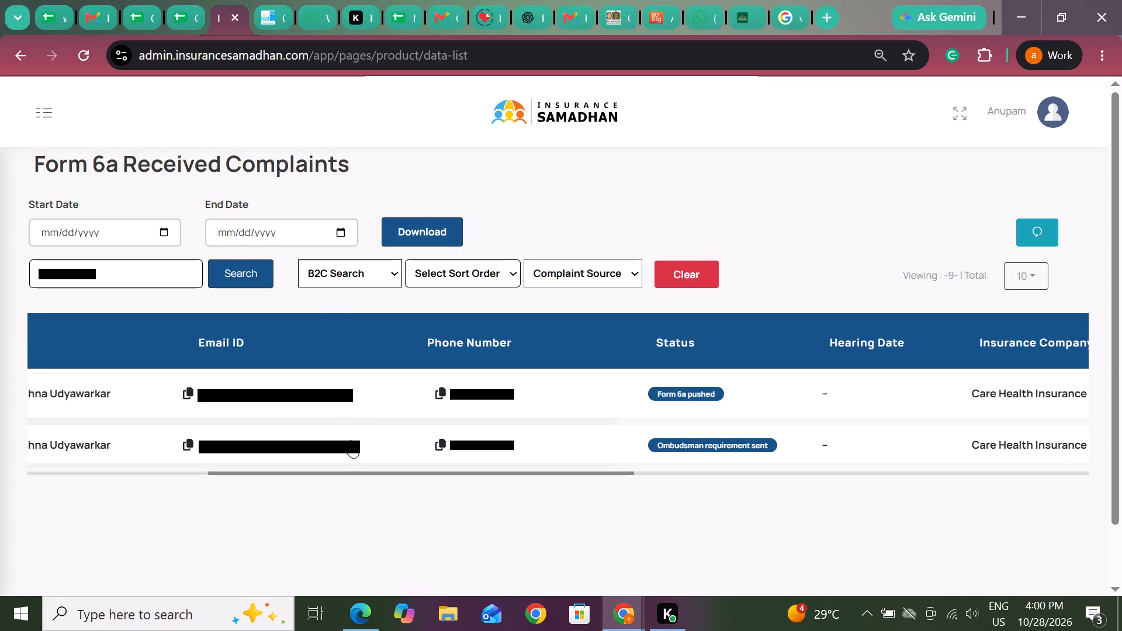
scroll(351, 440, "right", 3)
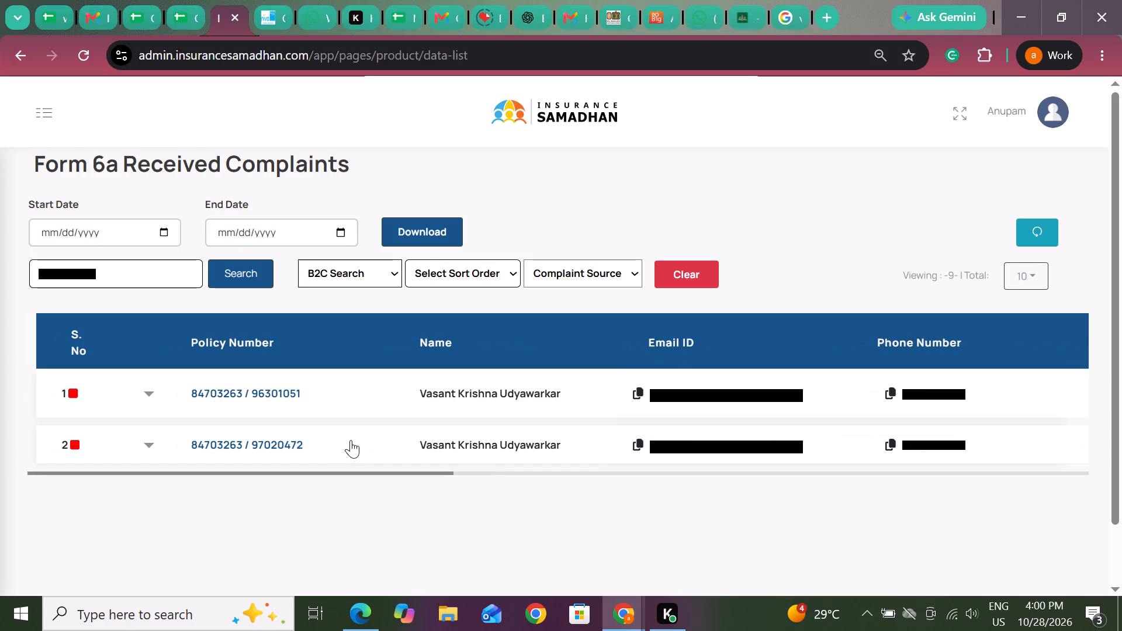
scroll(351, 440, "right", 4)
scroll(351, 440, "left", 1)
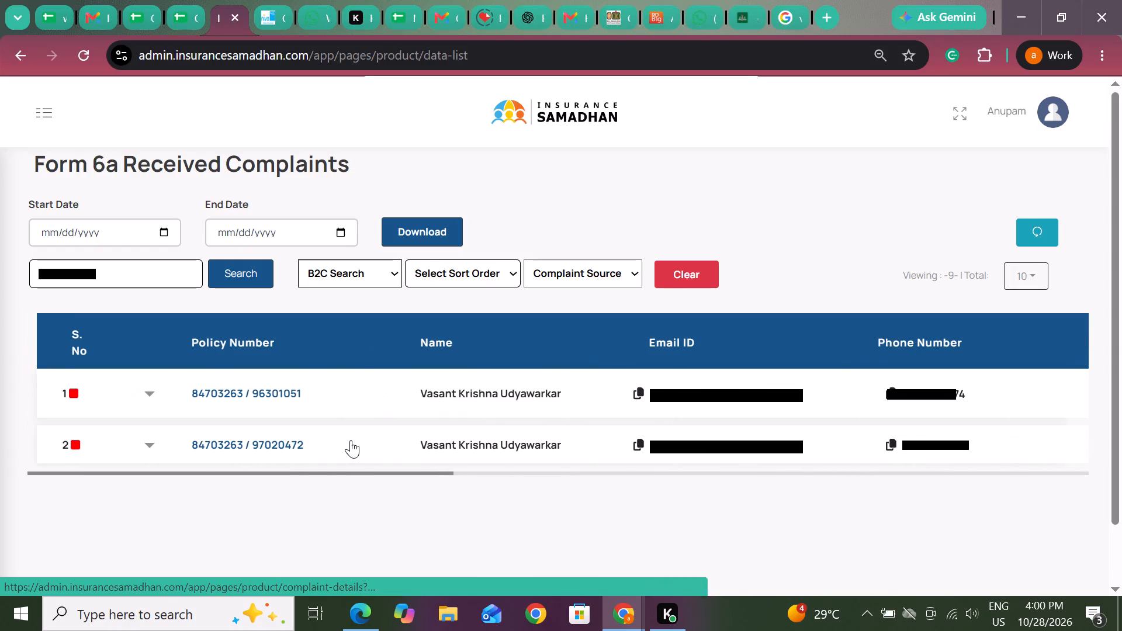
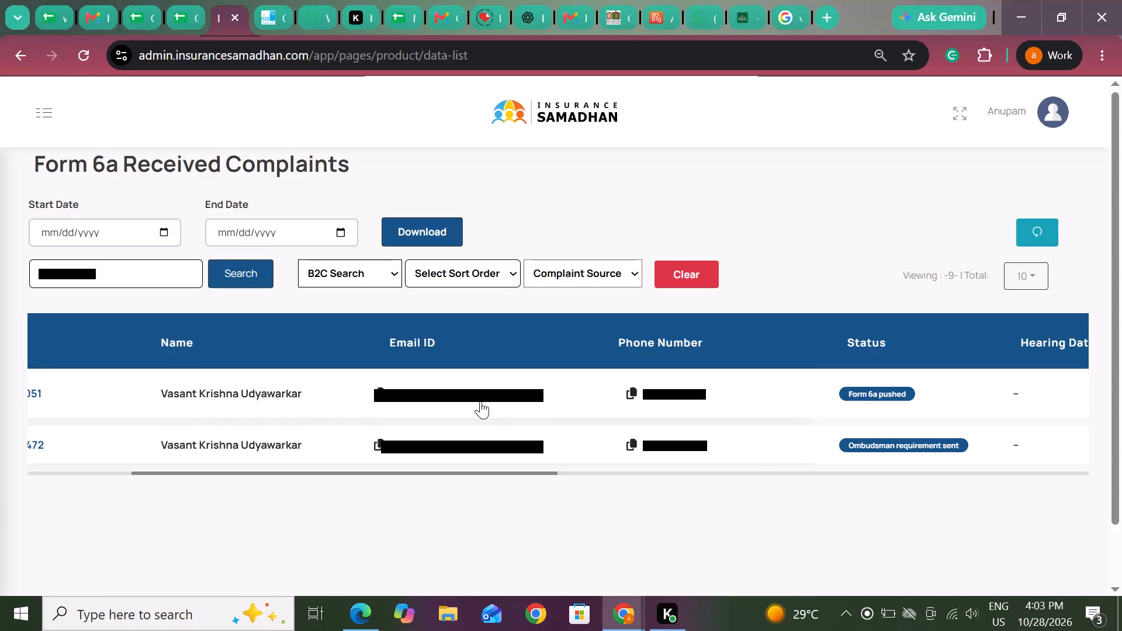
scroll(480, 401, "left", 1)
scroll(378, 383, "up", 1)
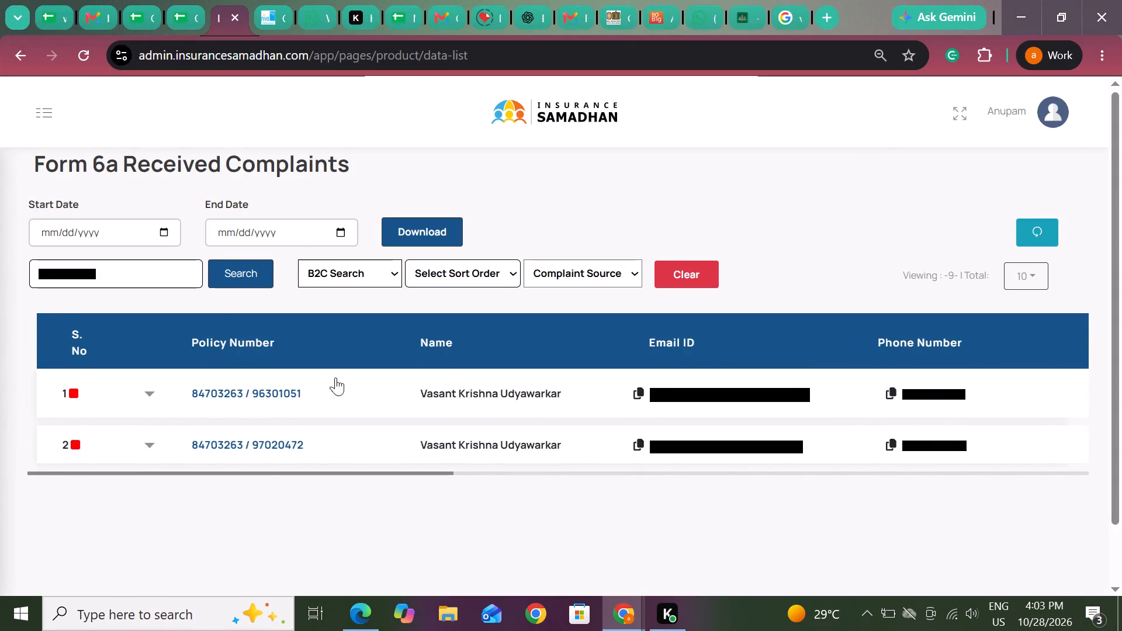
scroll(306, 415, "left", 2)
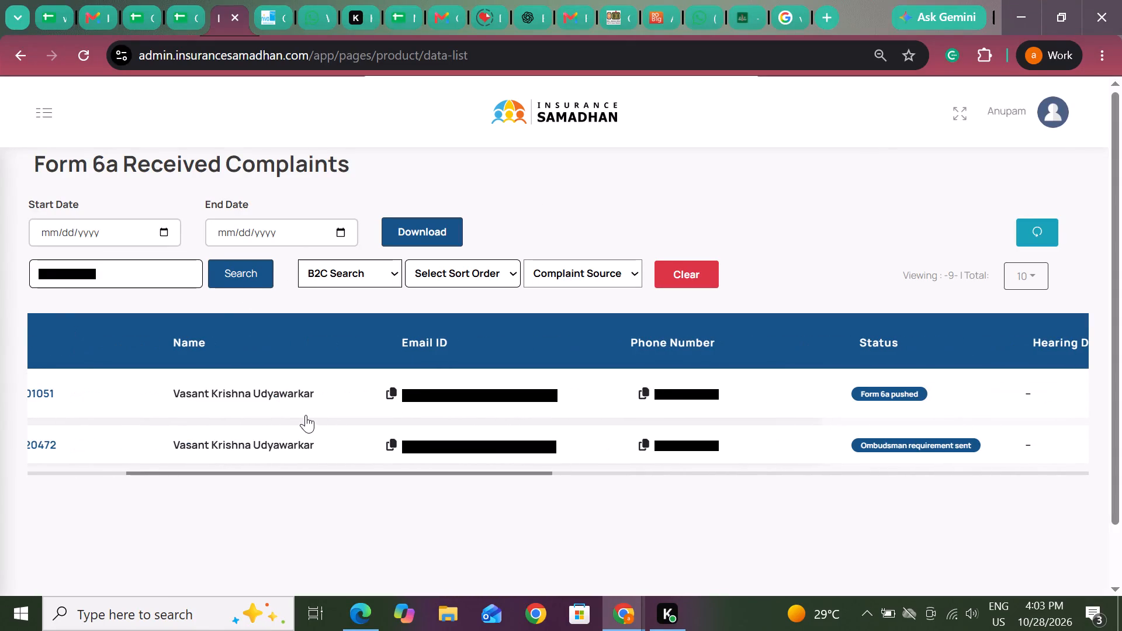